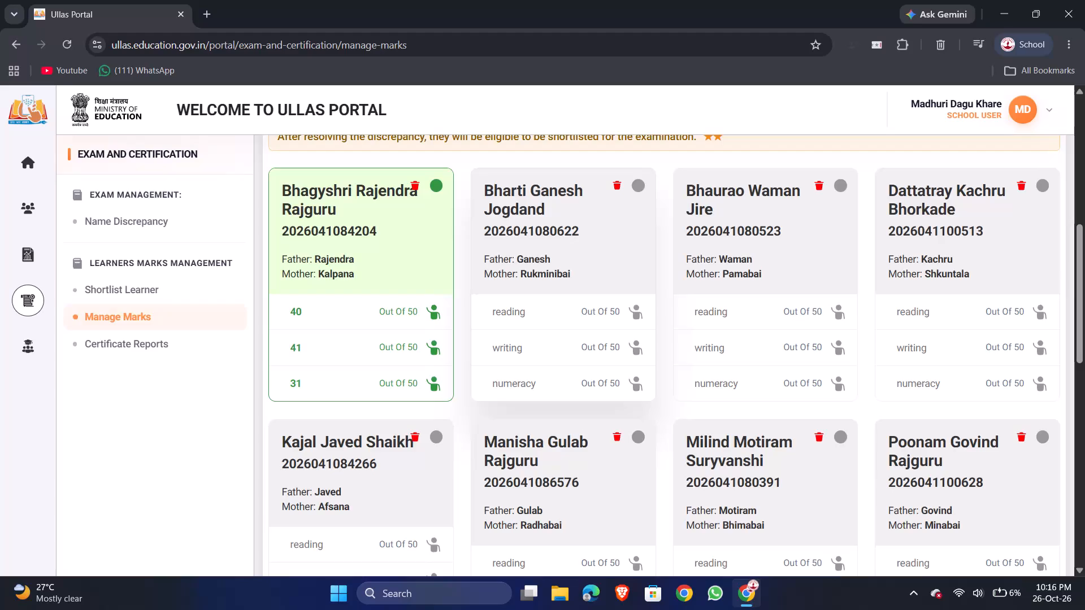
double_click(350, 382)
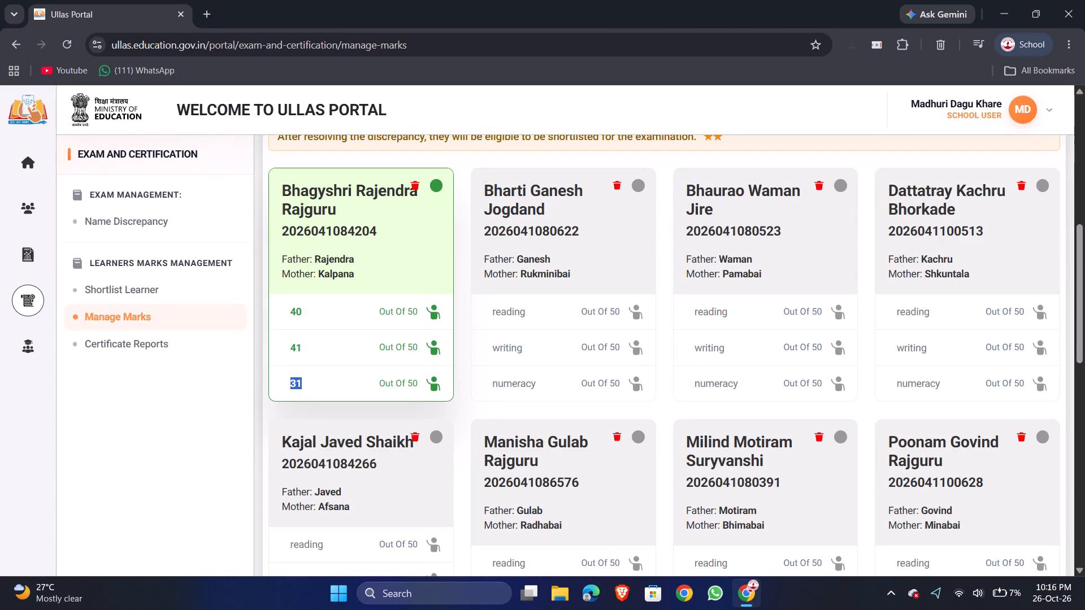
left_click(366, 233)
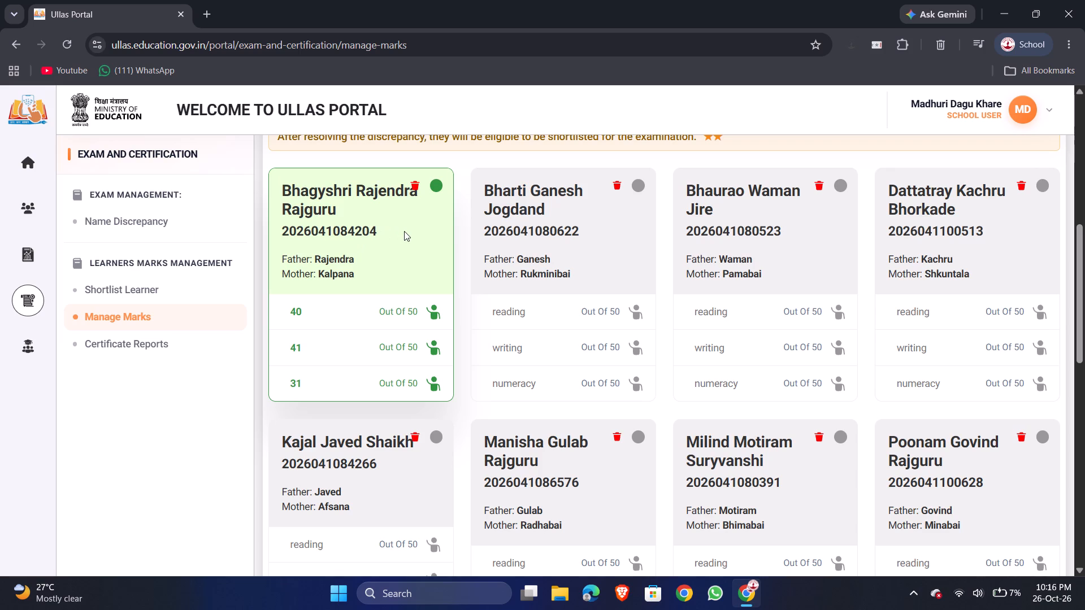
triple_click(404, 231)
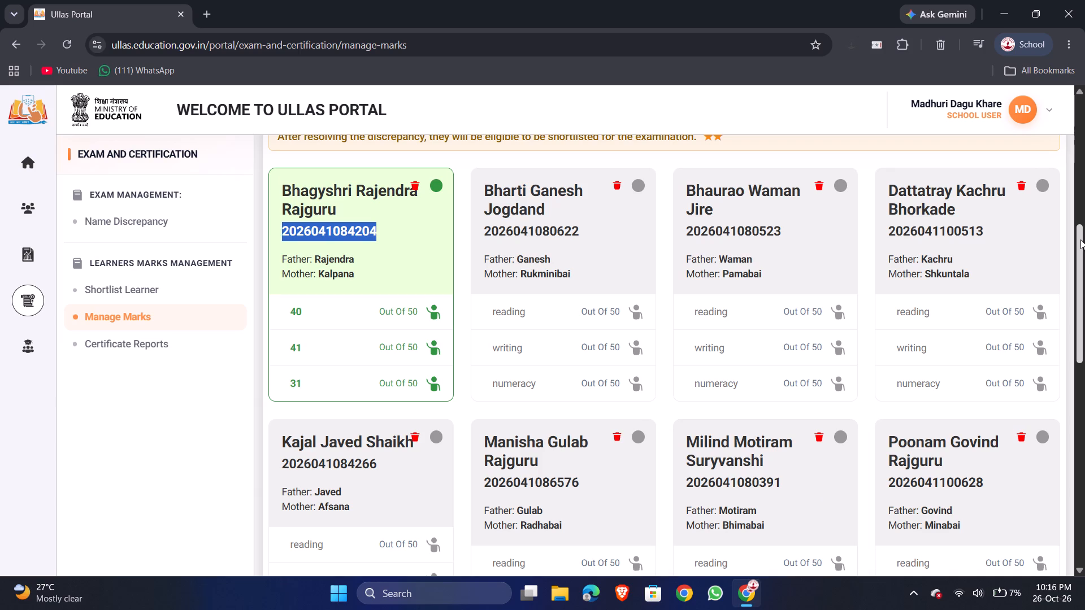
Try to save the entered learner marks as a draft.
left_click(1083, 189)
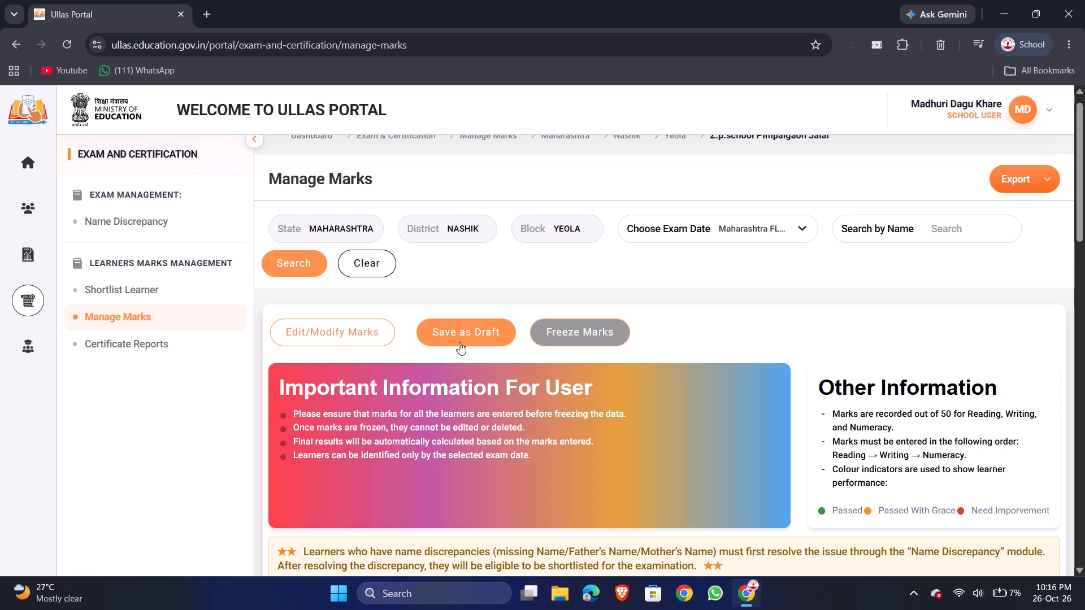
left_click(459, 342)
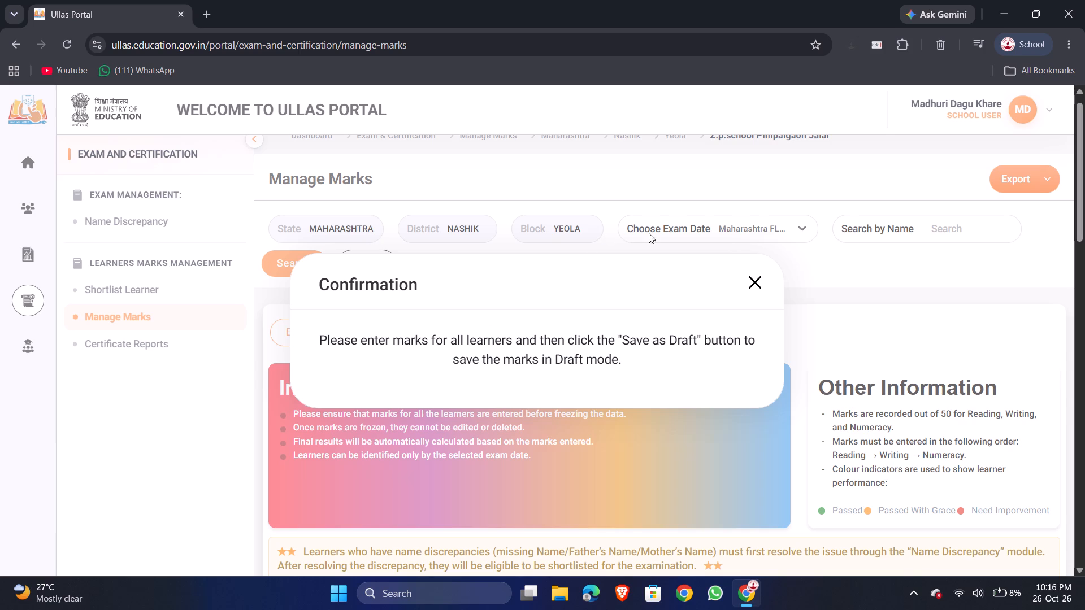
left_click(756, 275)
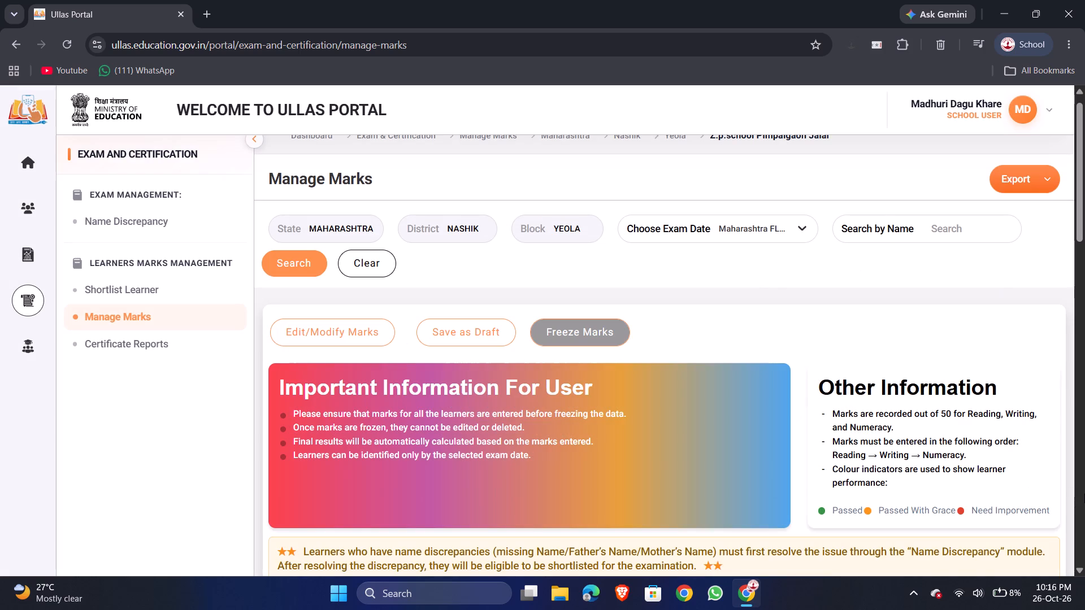
Enter the second learner's marks as 29 for reading, 16 for writing and 23 for numeracy.
left_click(1080, 489)
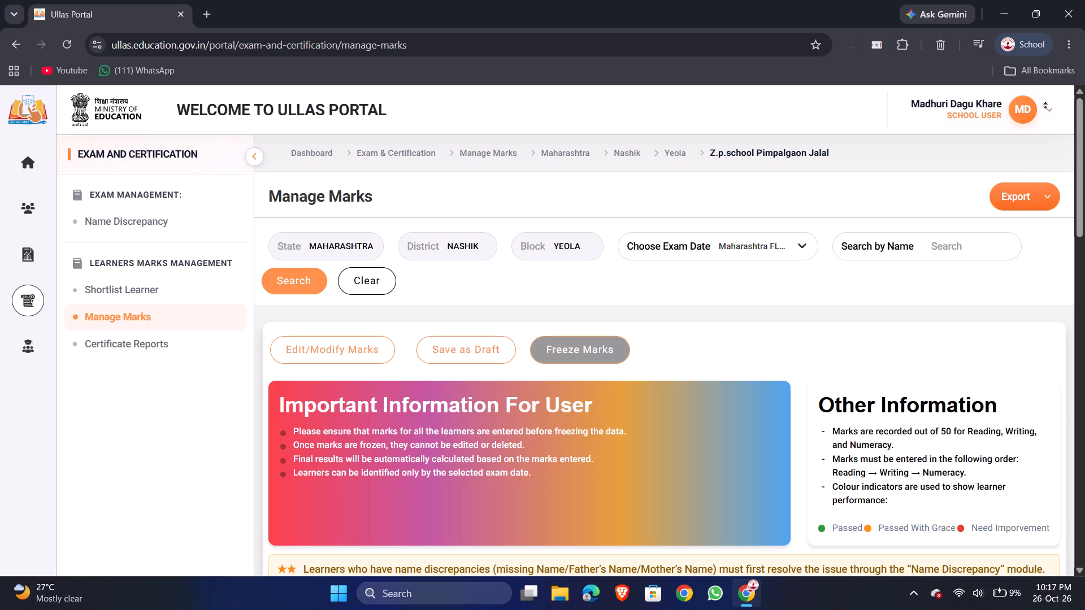
left_click(1084, 281)
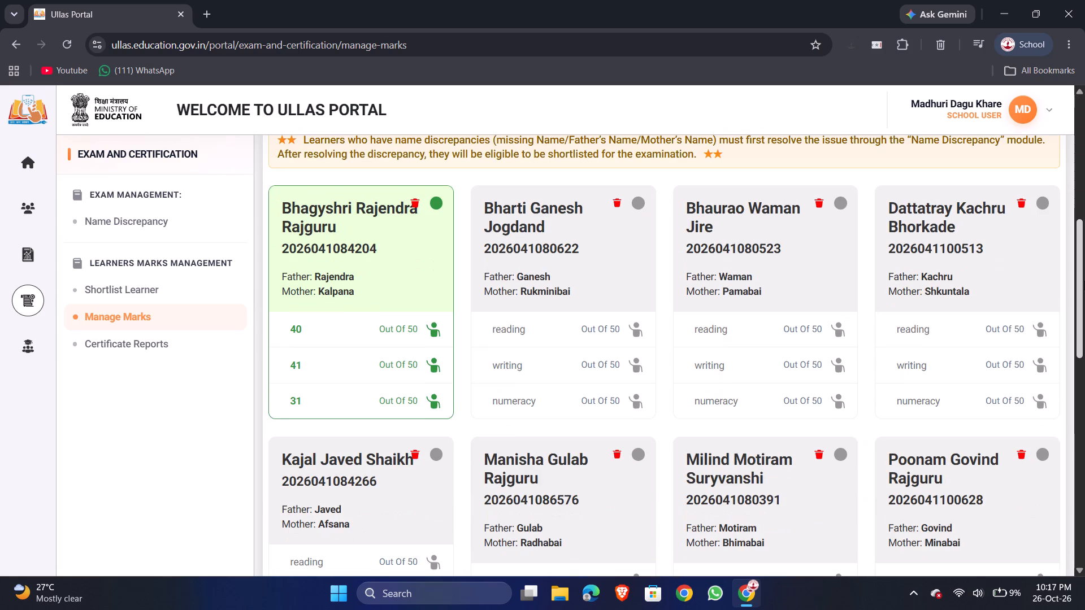
type("29")
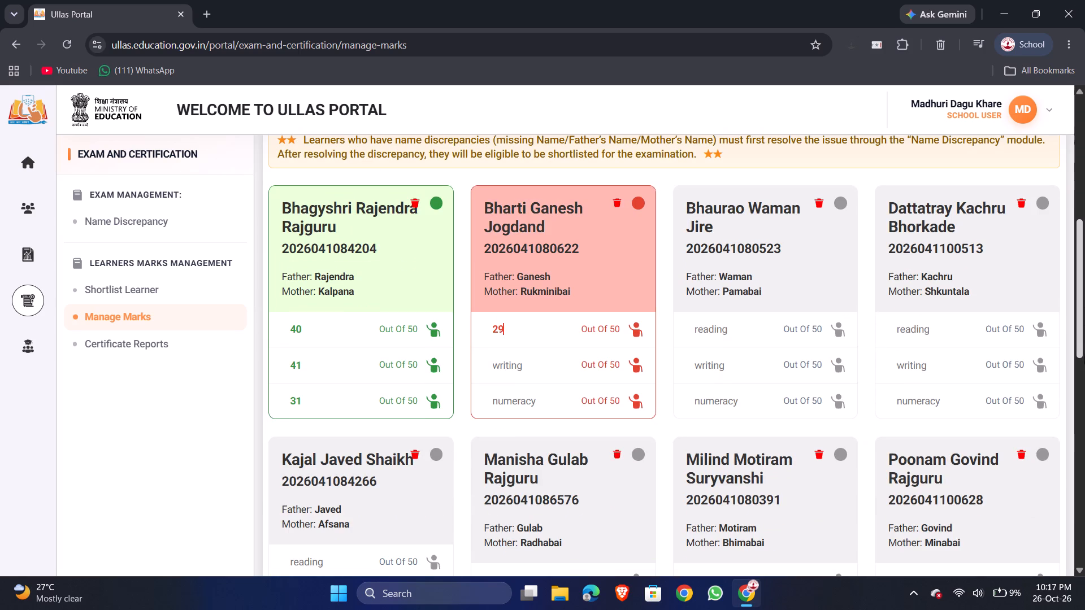
left_click(556, 366)
type("16")
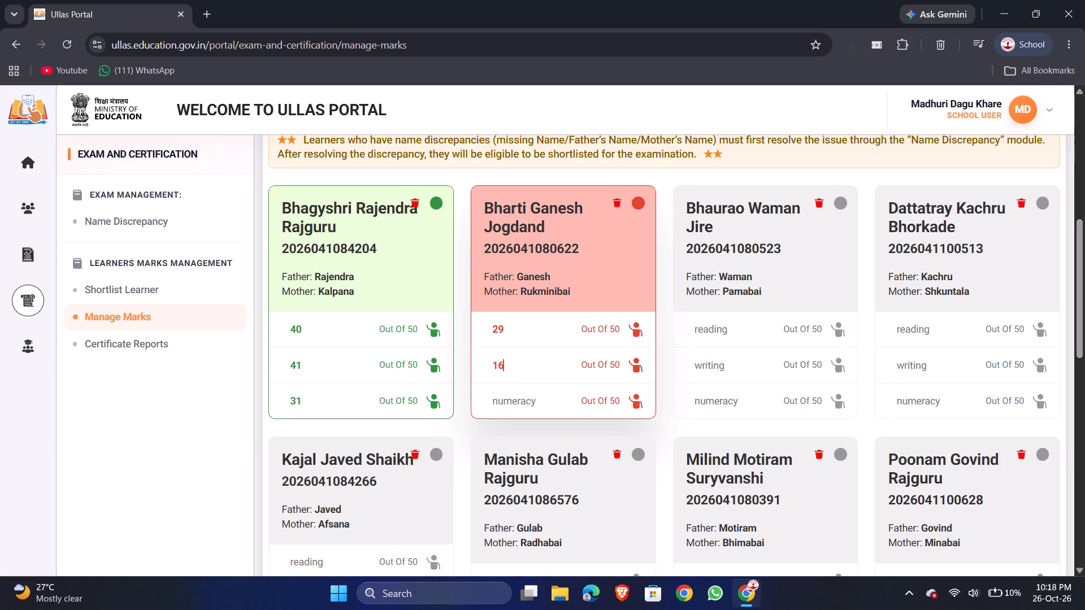
left_click(556, 366)
left_click(553, 405)
type("23")
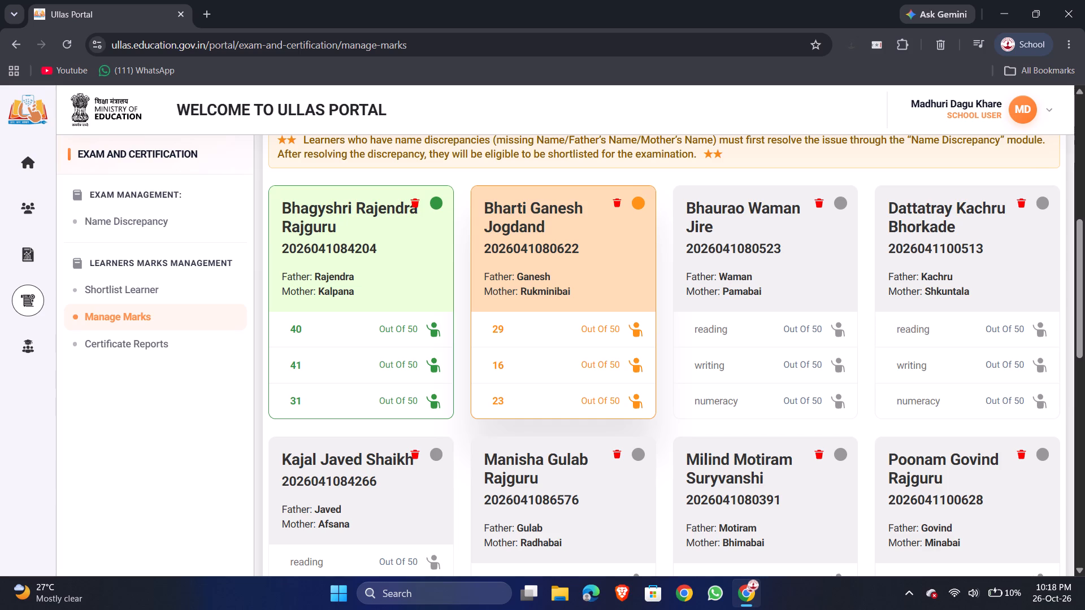
Correct the second learner's writing mark to 26.
left_click(535, 364)
key("BackSpace")
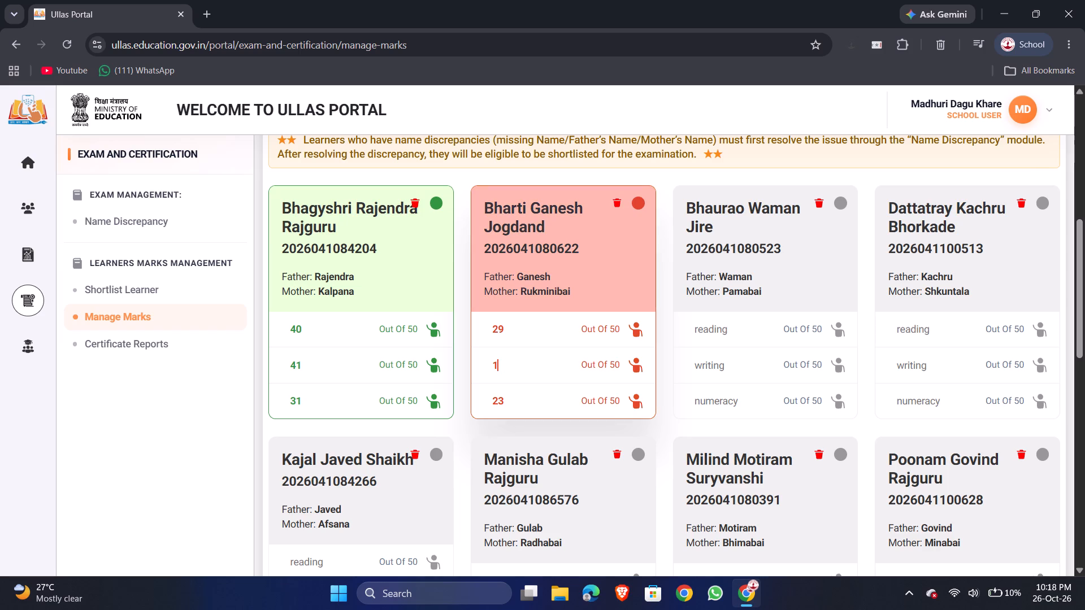
key("BackSpace")
type("26")
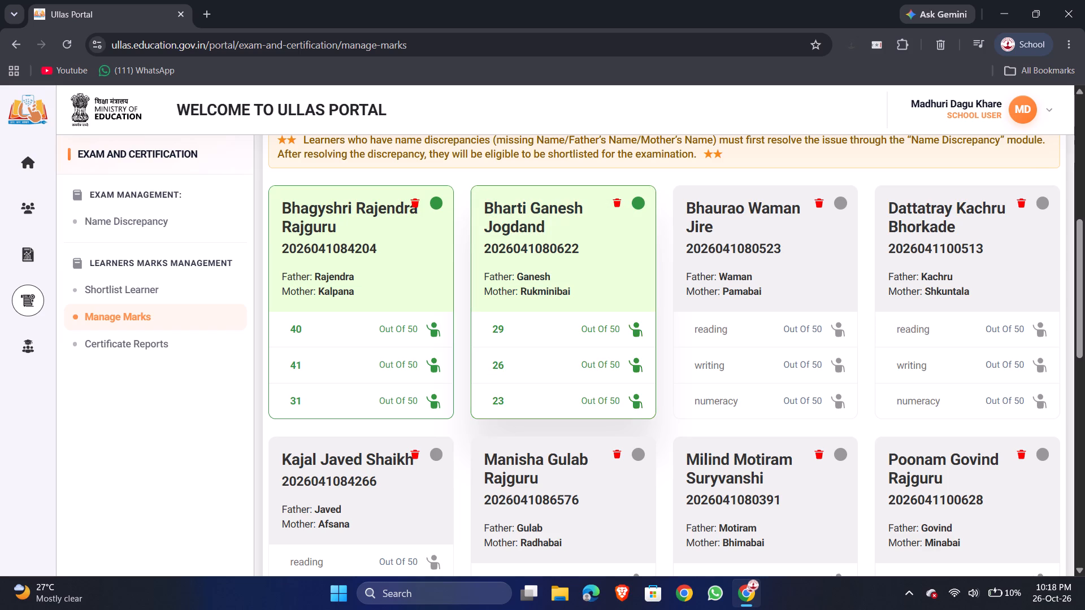
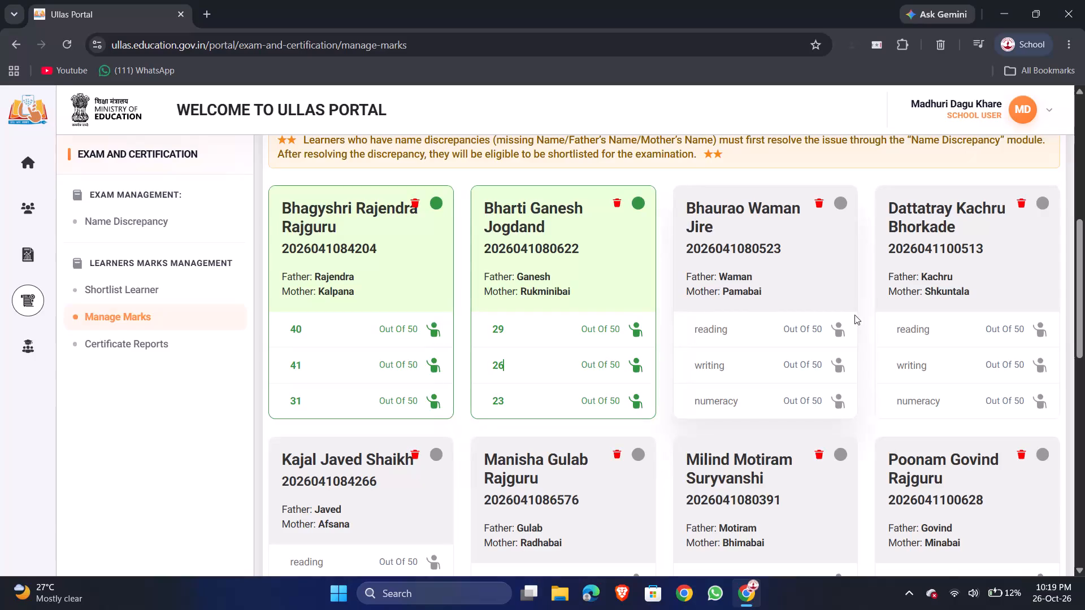
Open the third learner's reading mark for entry.
left_click(748, 338)
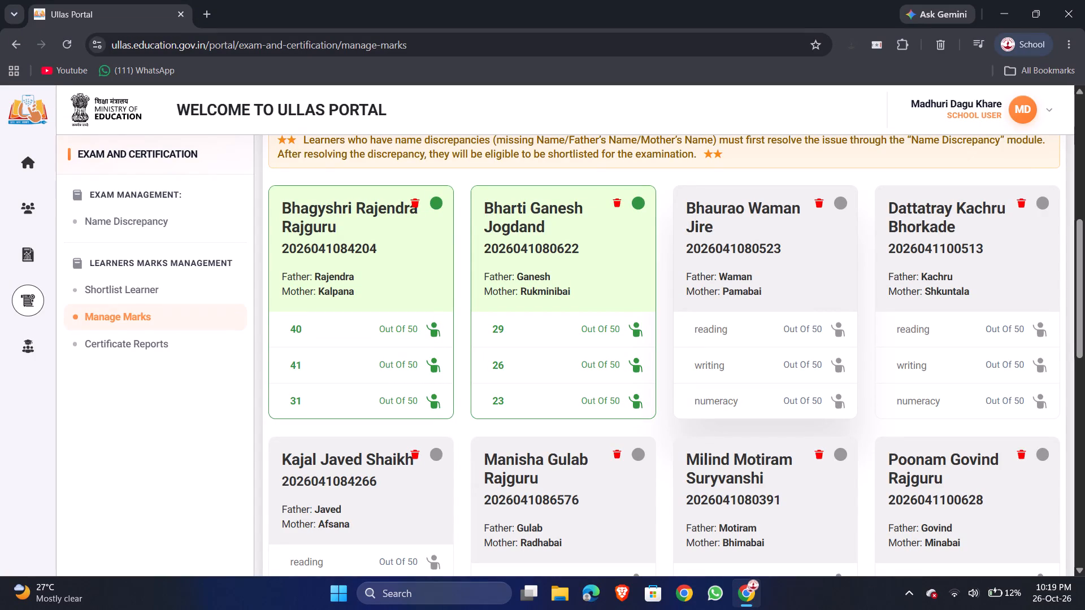
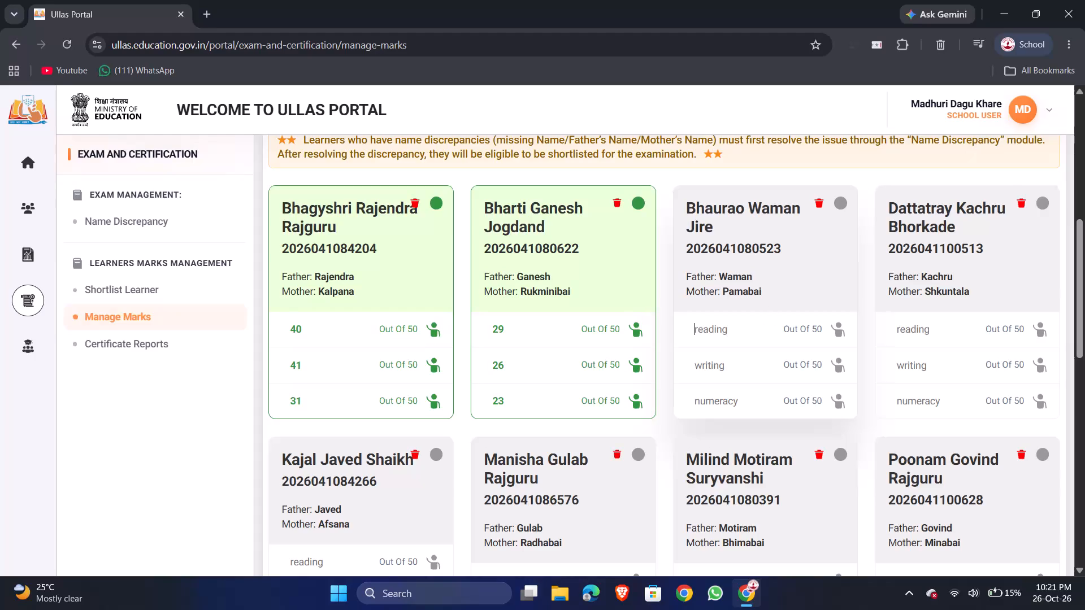
Enter the third learner's marks: reading 34, writing 29 and numeracy 30.
type("34")
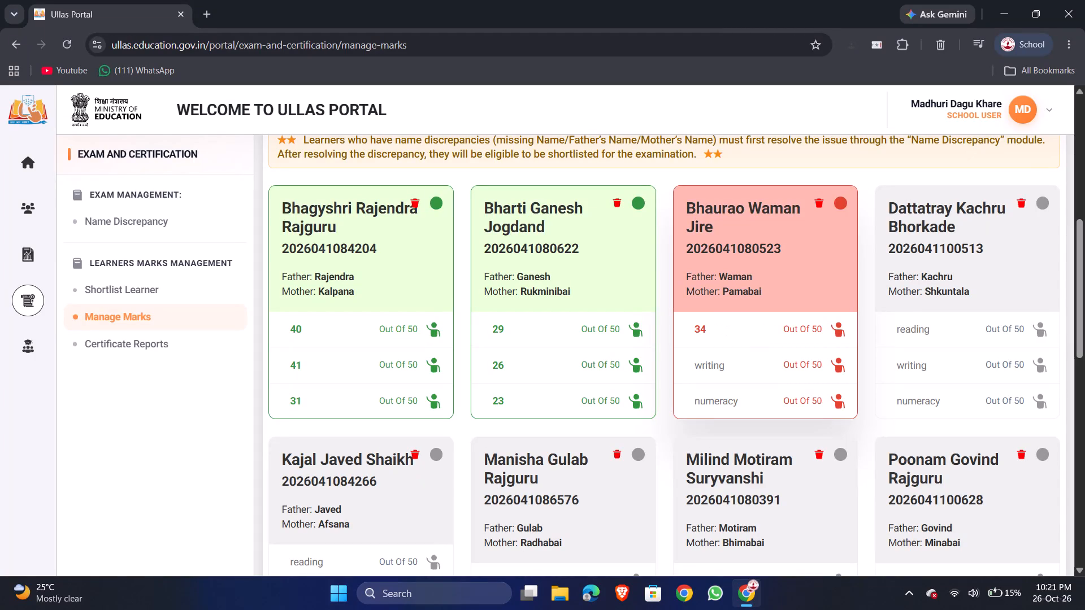
left_click_drag(757, 325, 747, 367)
left_click(747, 367)
type("29")
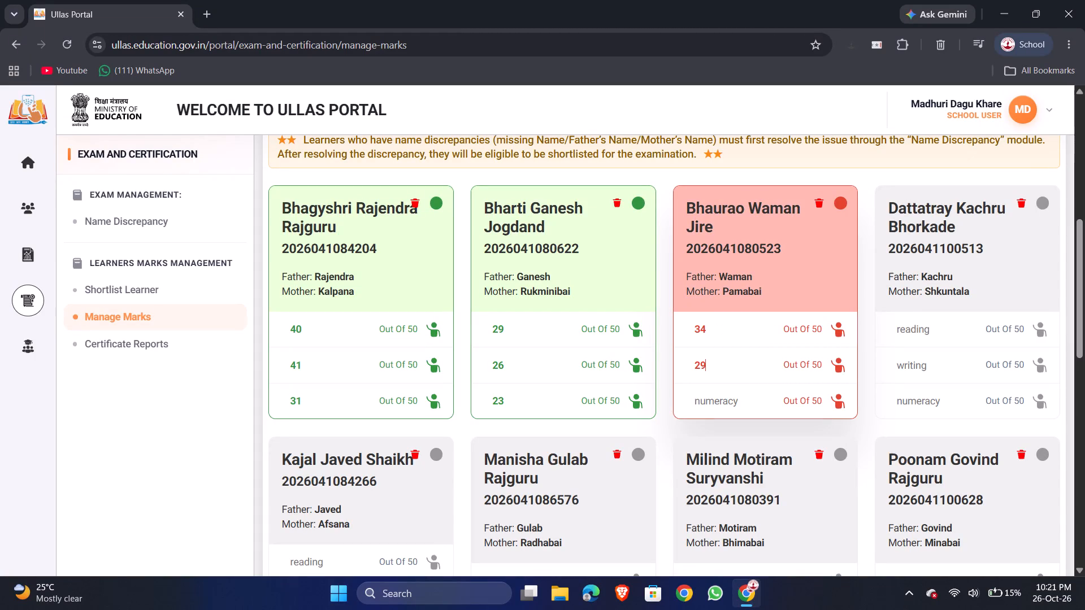
left_click(737, 407)
type("30")
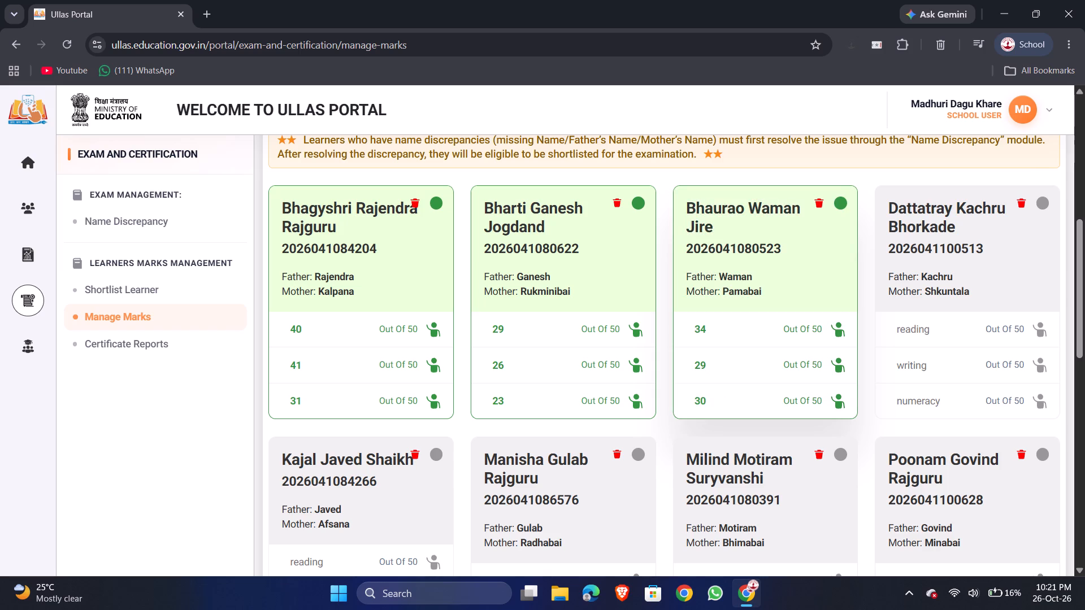
Enter the fourth learner's marks: reading 27, writing 30 and numeracy 18.
left_click(955, 325)
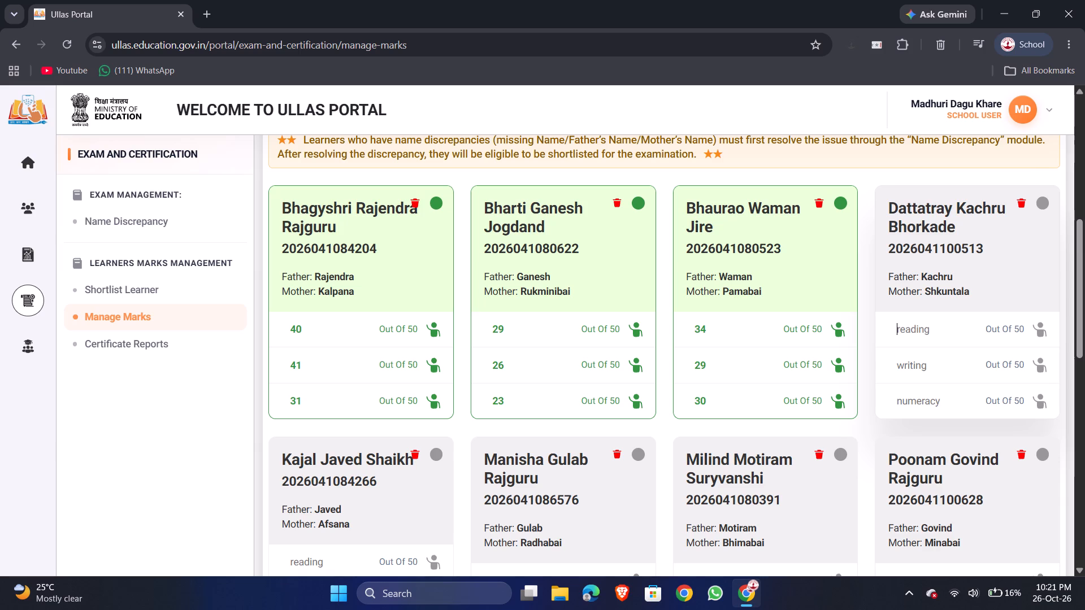
left_click(955, 325)
type("27")
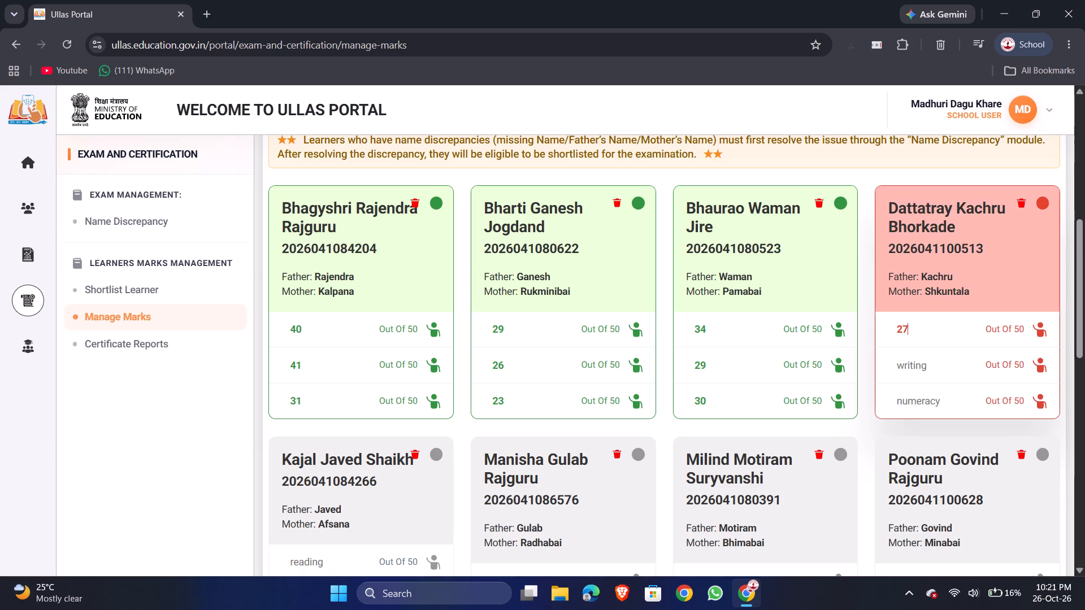
left_click(958, 361)
type("30")
left_click(958, 402)
type("18")
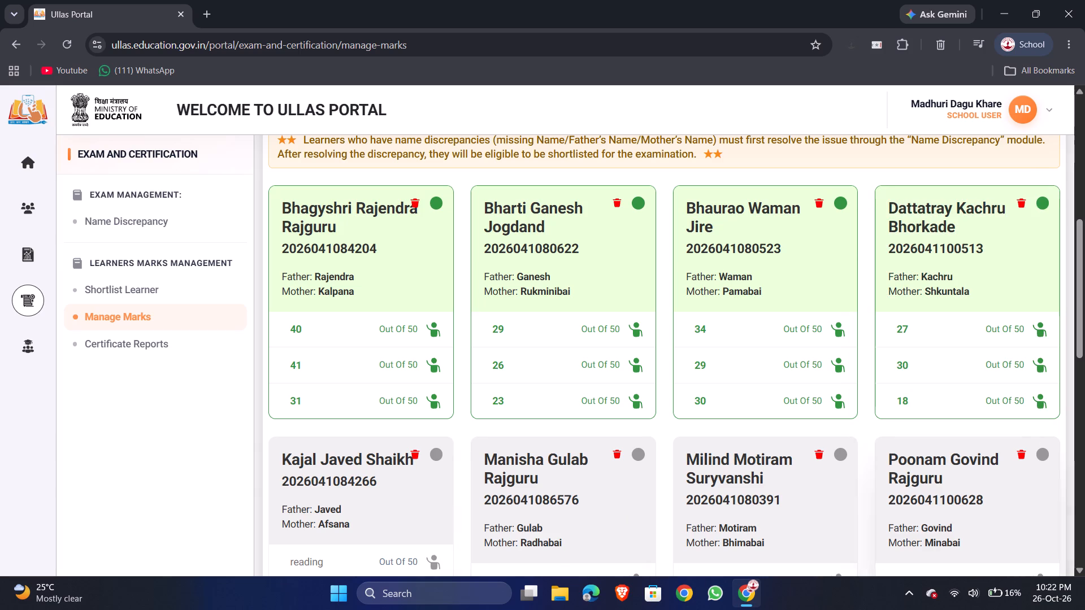
Enter the fifth learner's marks in the second row of cards: reading 32, writing 26 and numeracy 39.
left_click(1083, 382)
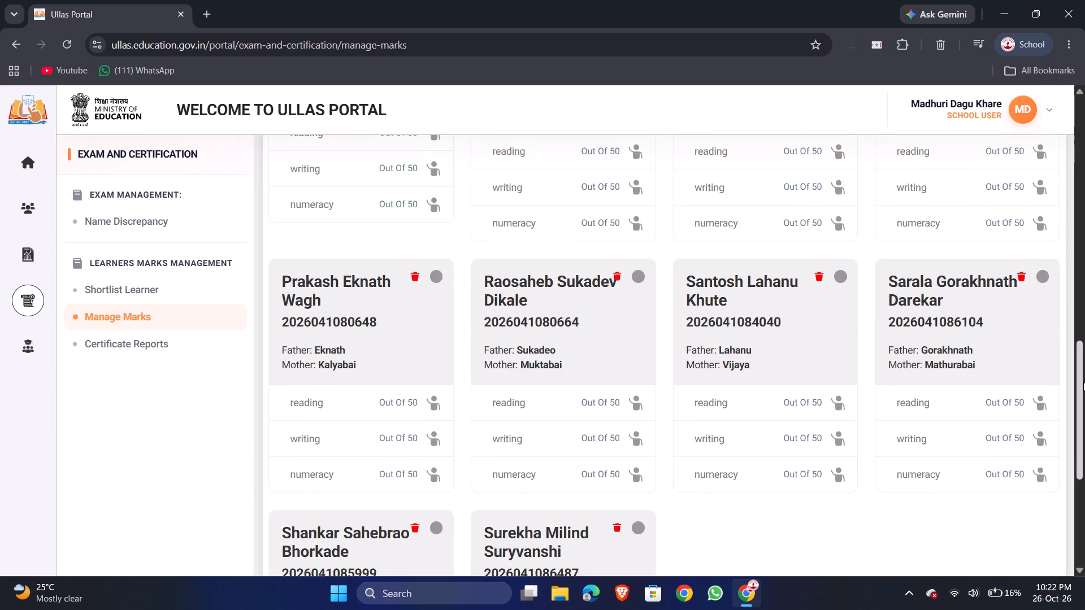
left_click(1079, 325)
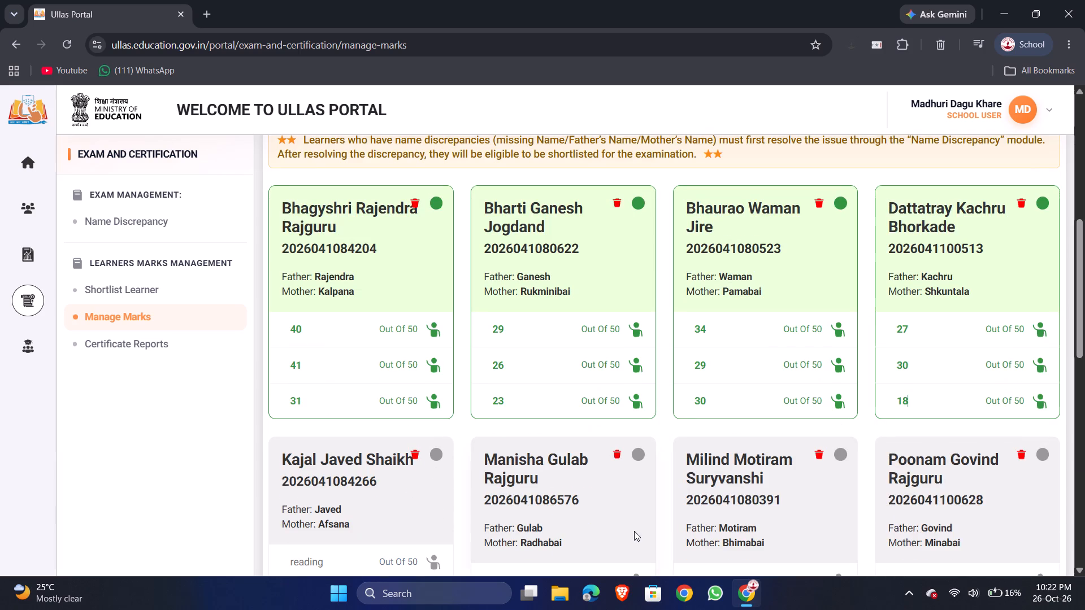
left_click(307, 556)
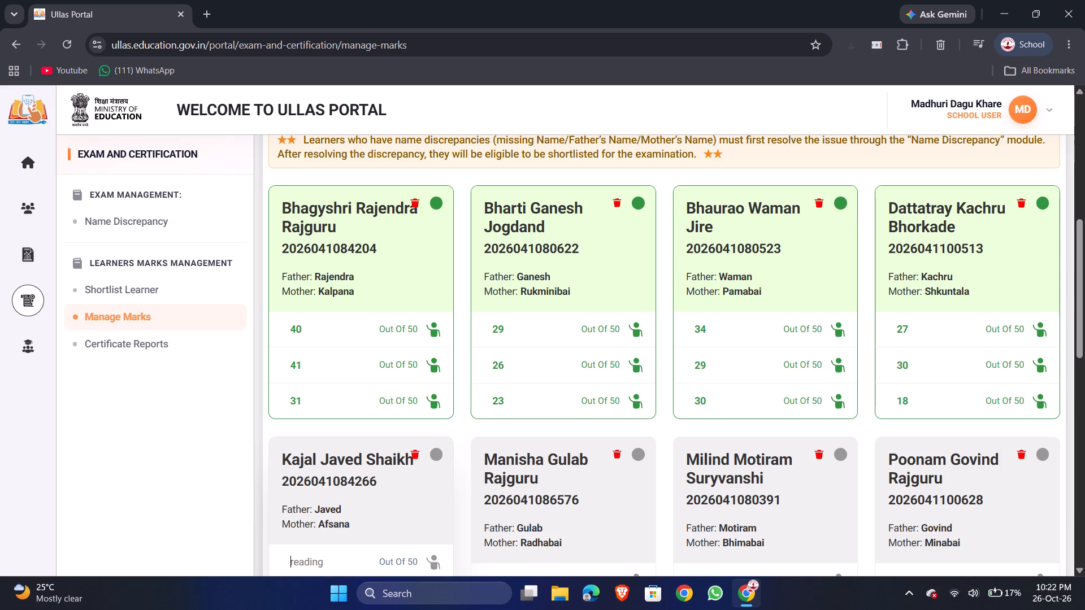
type("32")
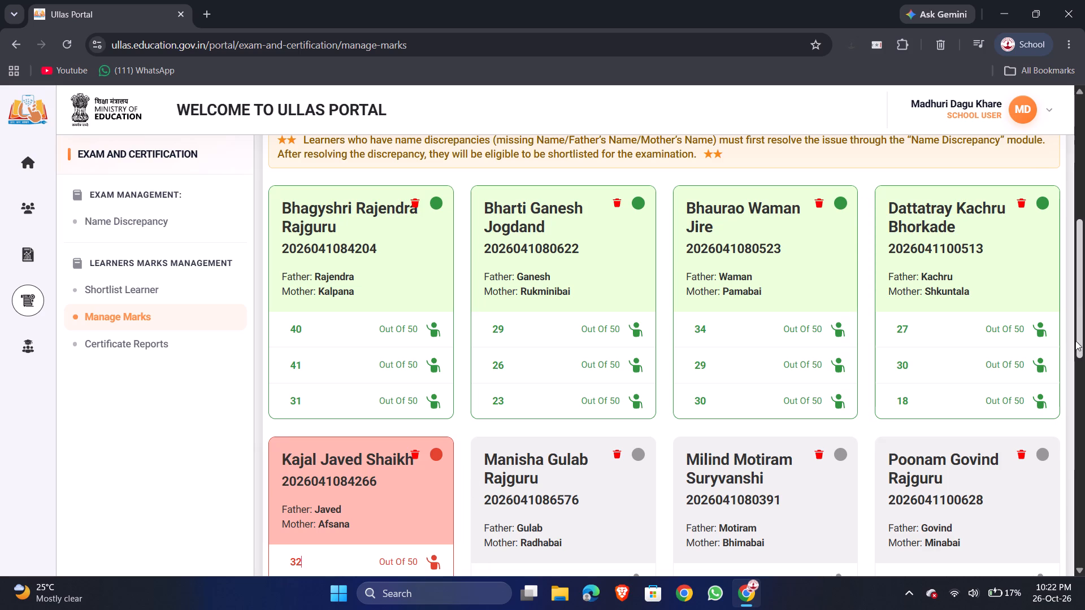
left_click(1080, 373)
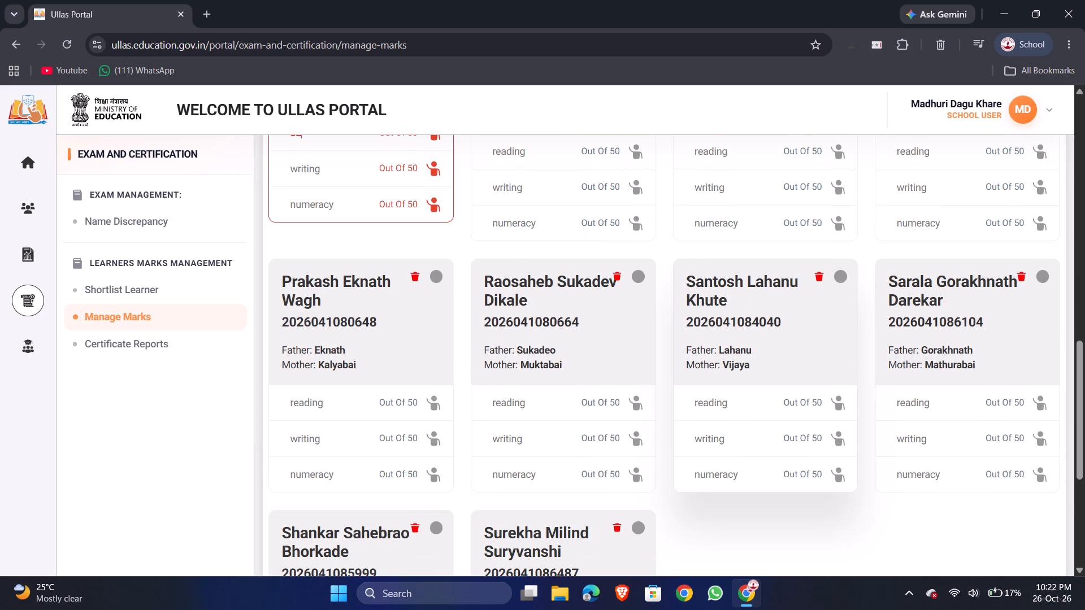
left_click(329, 156)
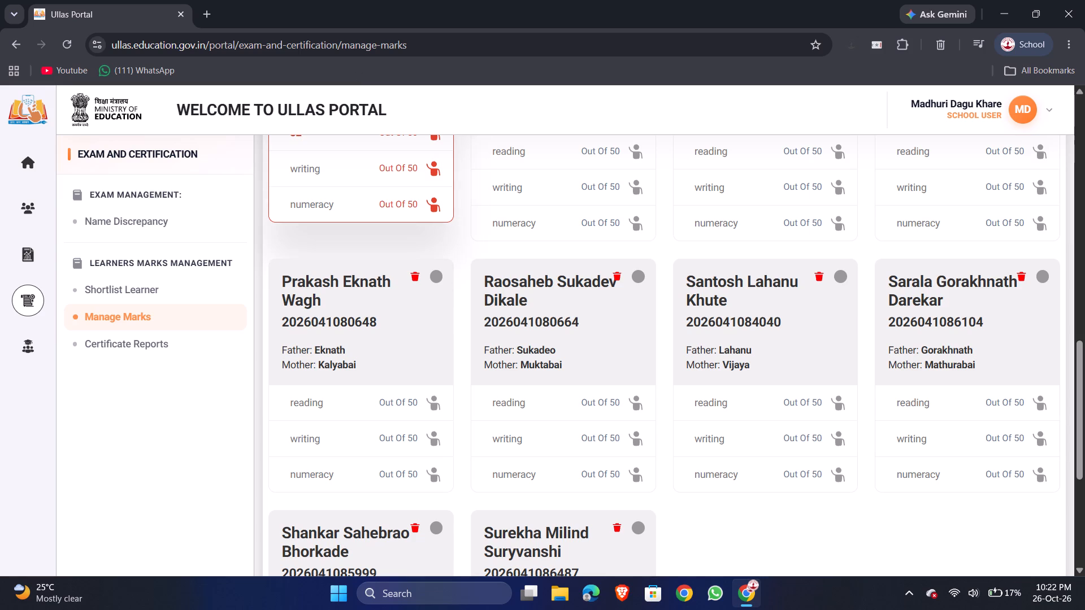
type("26")
left_click(330, 206)
type("39")
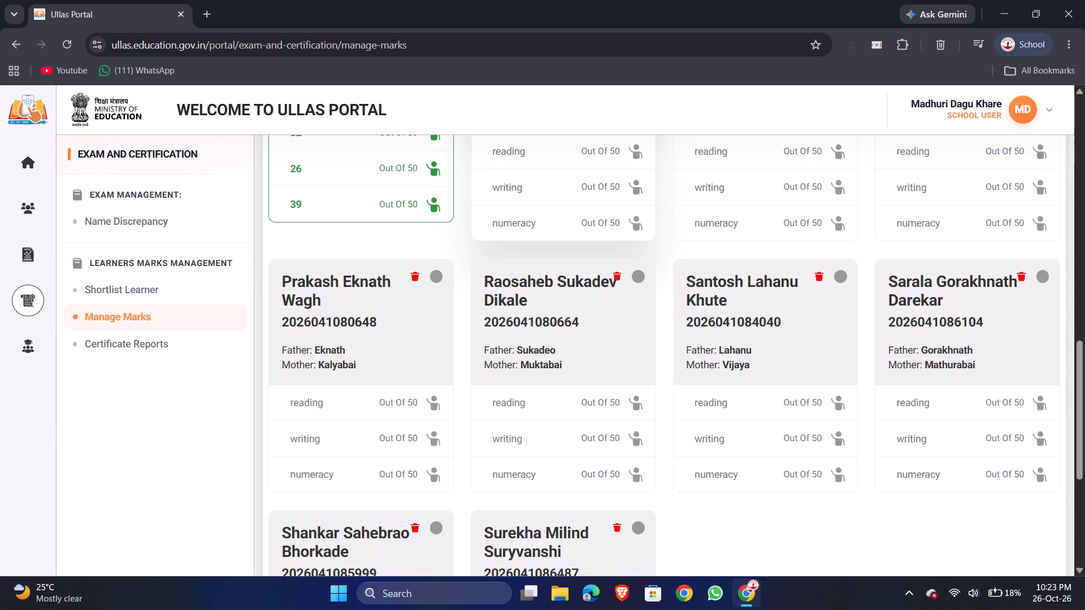
Enter the sixth learner's marks in the second row of cards: reading 38, writing 37 and numeracy 32.
left_click(1084, 159)
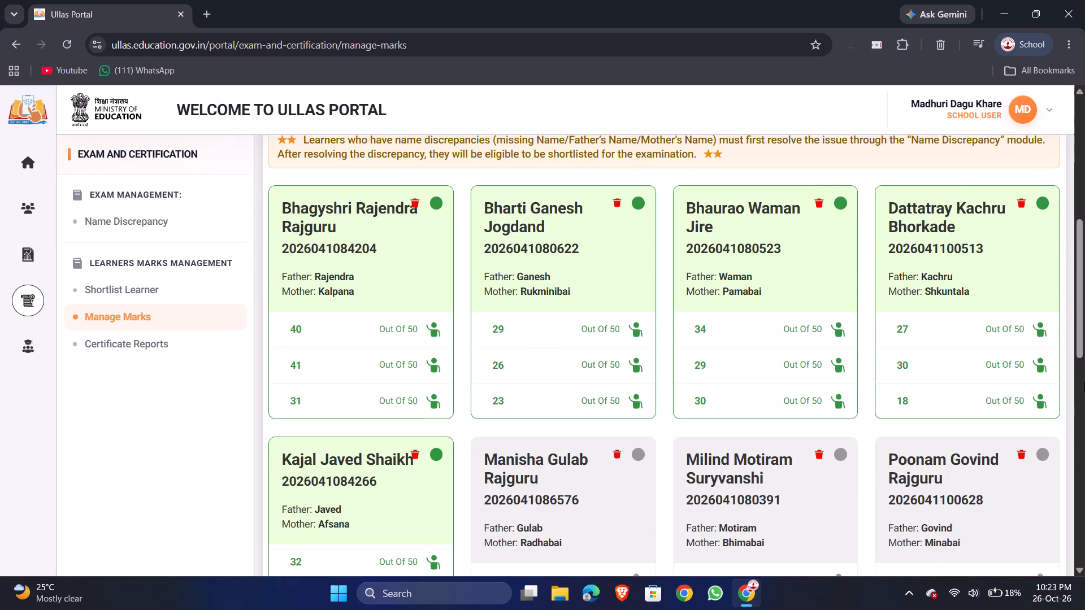
left_click(1080, 392)
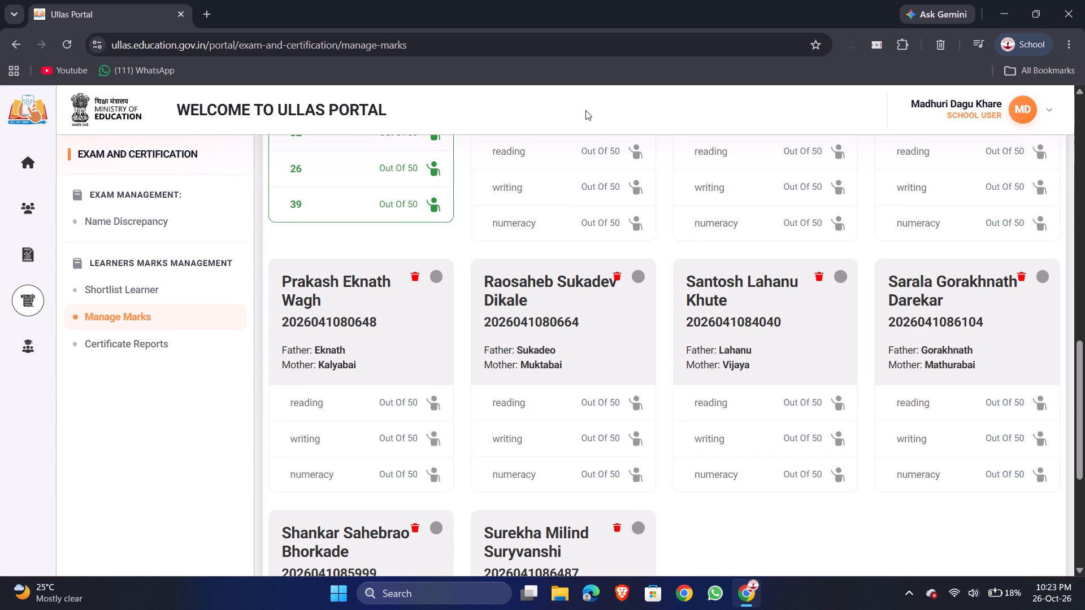
left_click(560, 140)
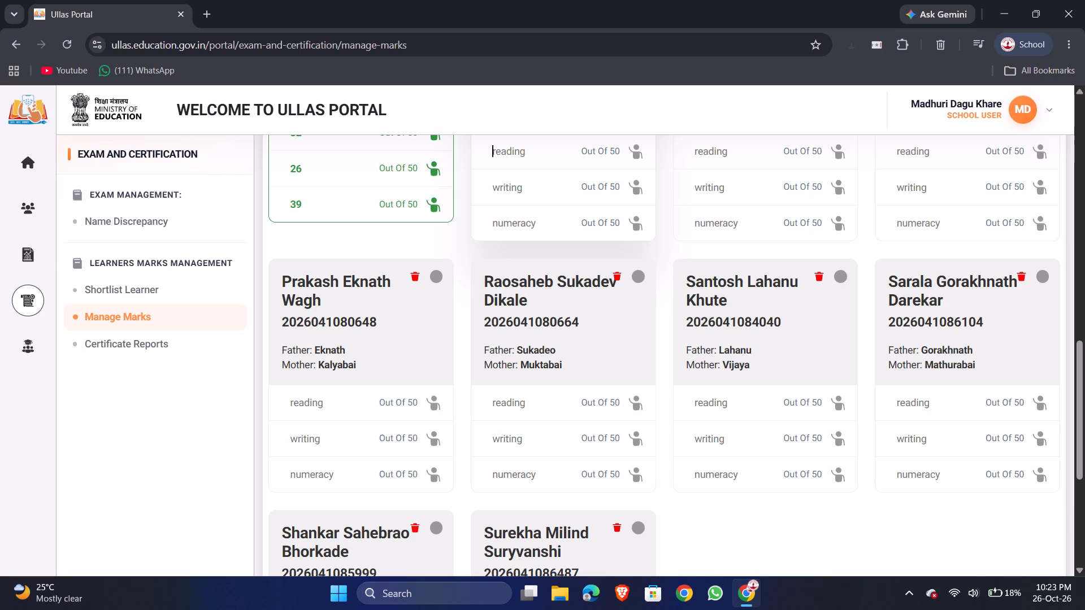
type("38")
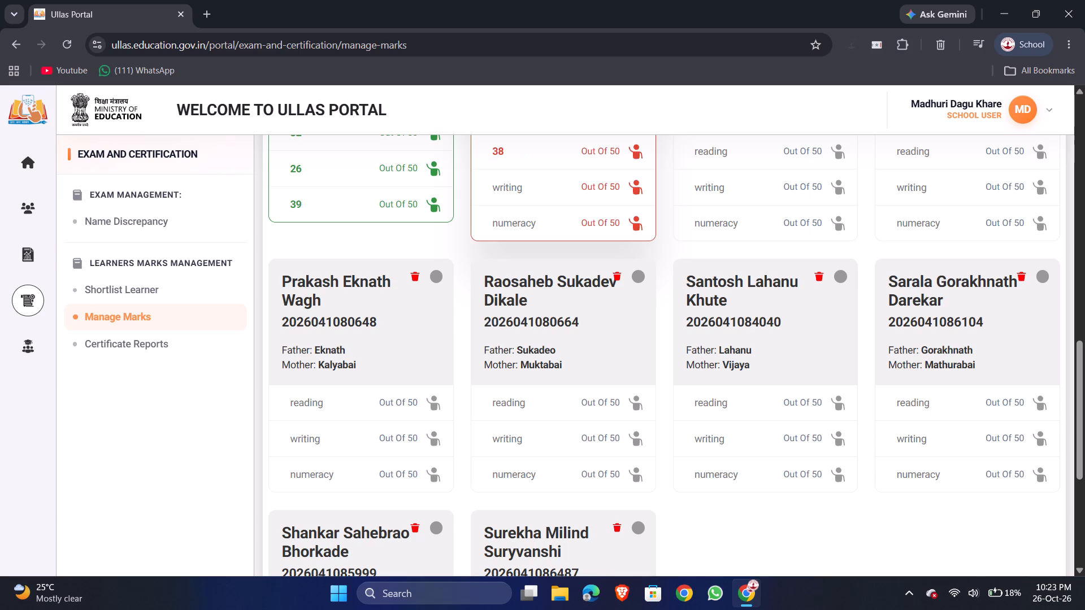
left_click(555, 189)
type("37")
left_click(574, 224)
type("32")
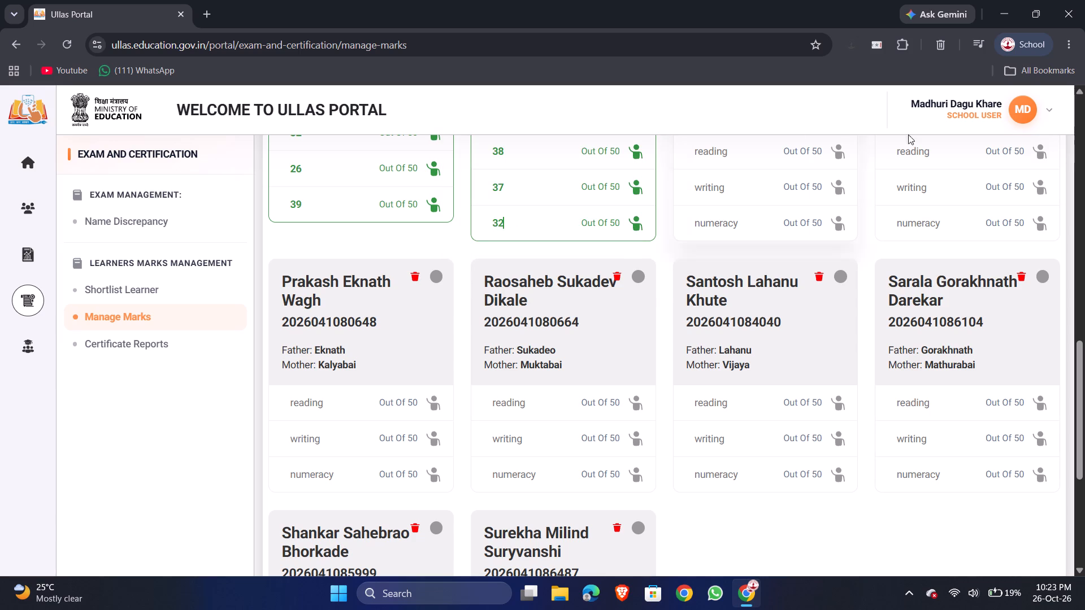
Enter the seventh learner's marks in the second row of cards: reading 41, writing 36 and numeracy 36.
left_click(1077, 145)
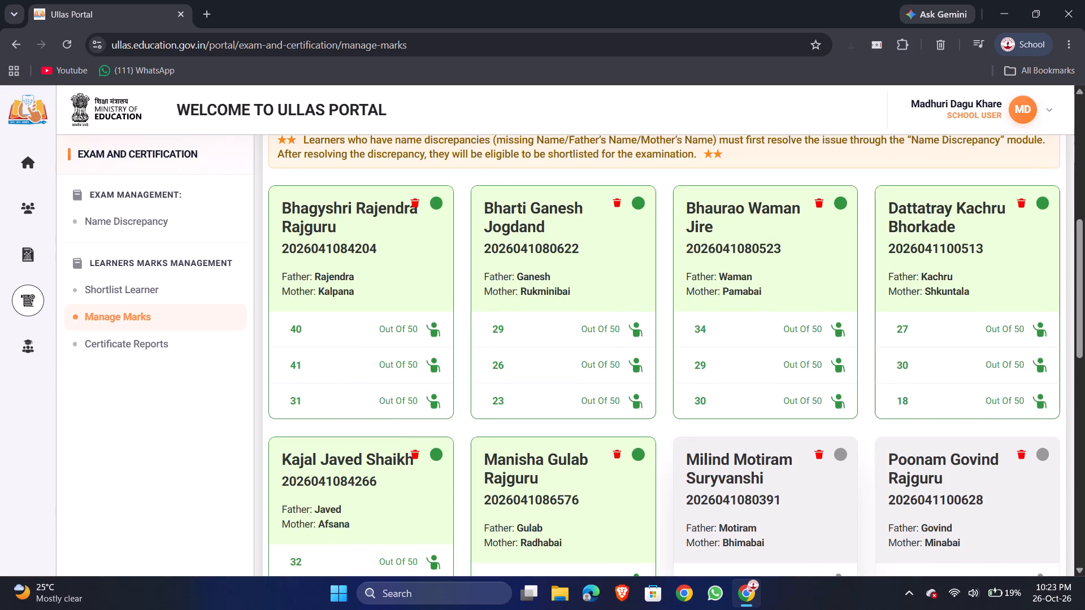
left_click(1081, 376)
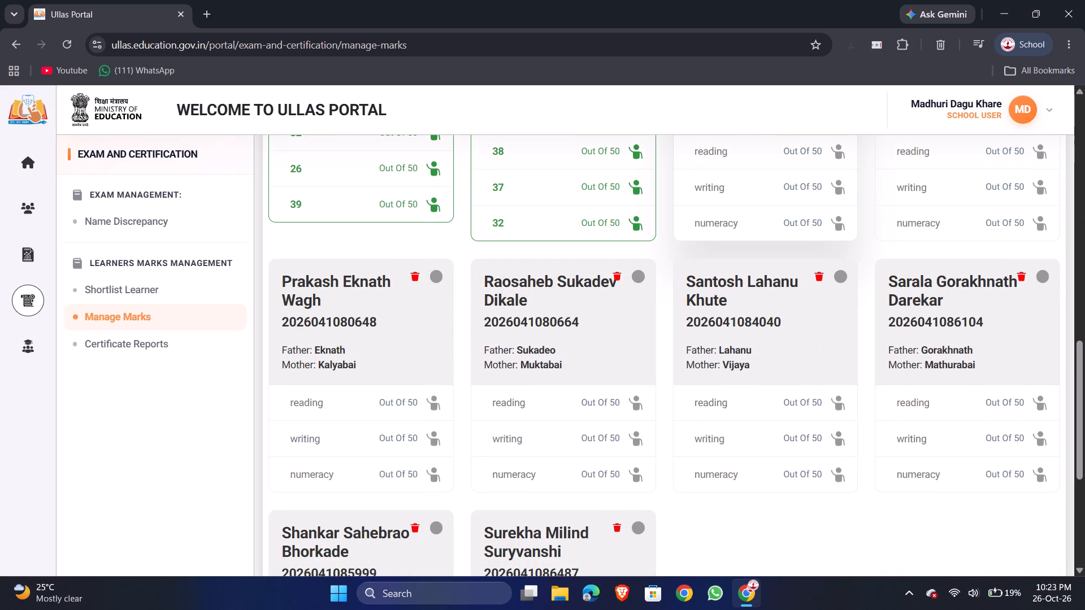
left_click(747, 142)
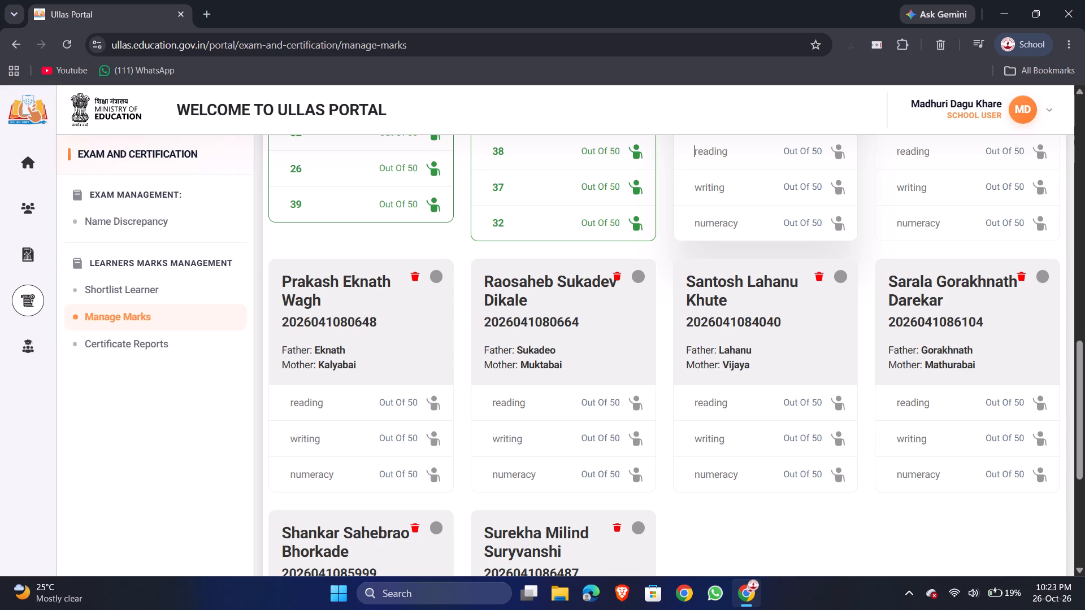
left_click(747, 142)
key("4")
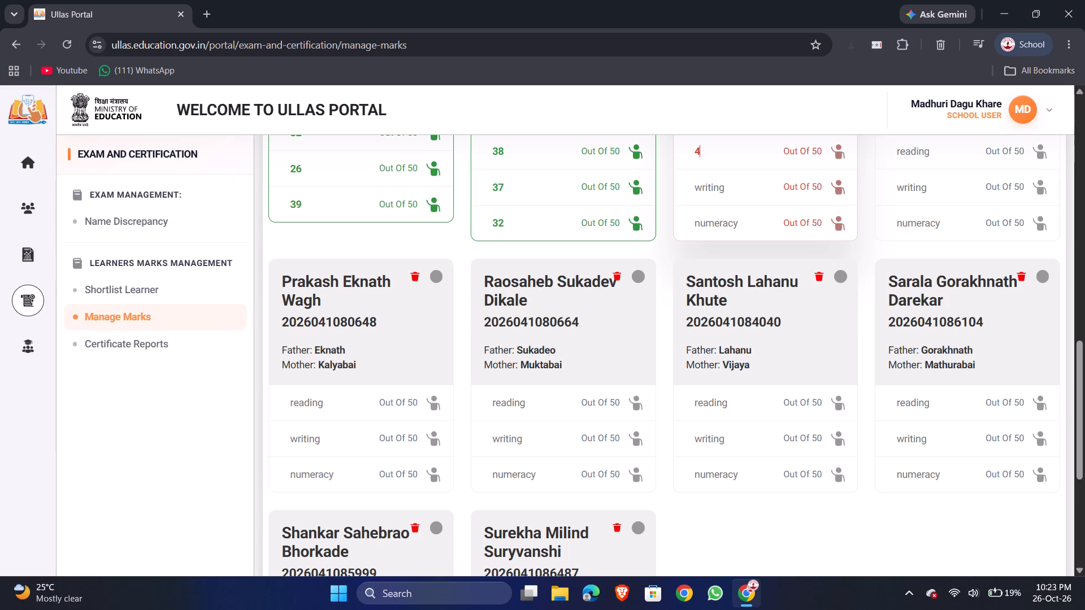
key("1")
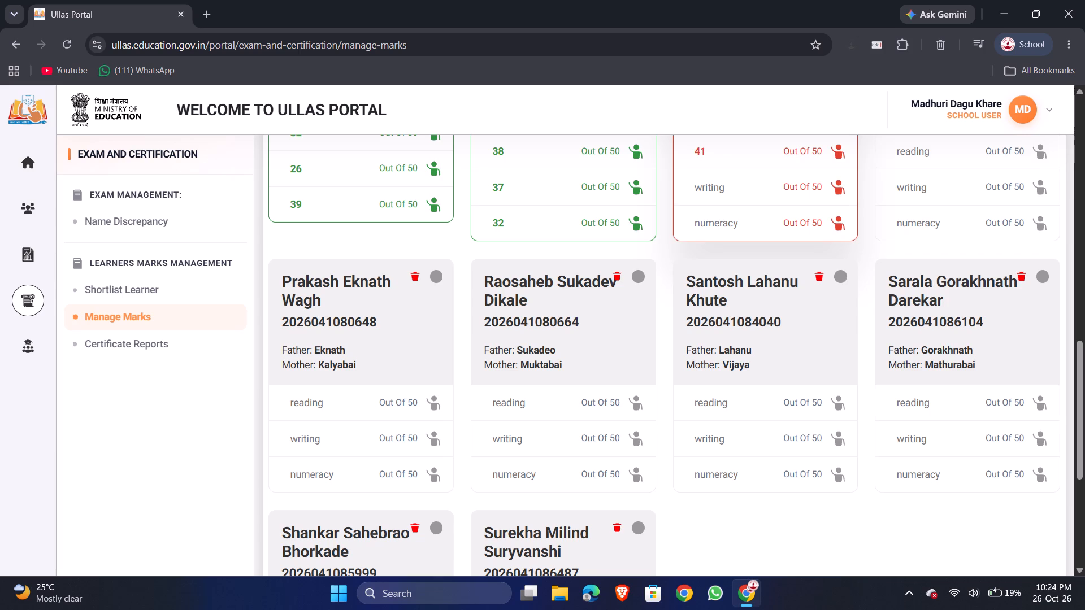
left_click(746, 182)
type("36")
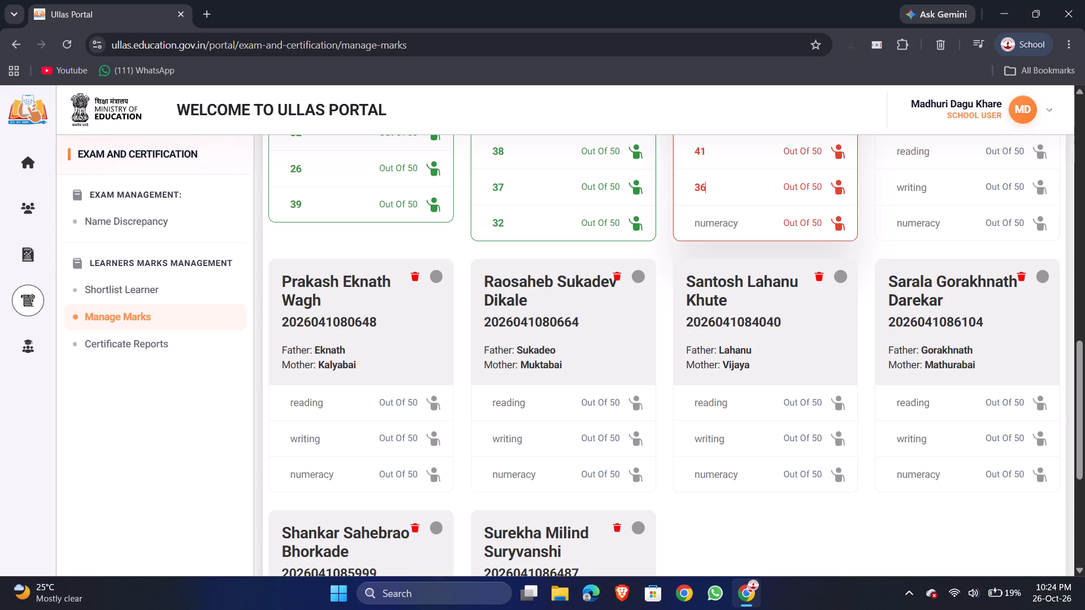
left_click(750, 225)
type("36")
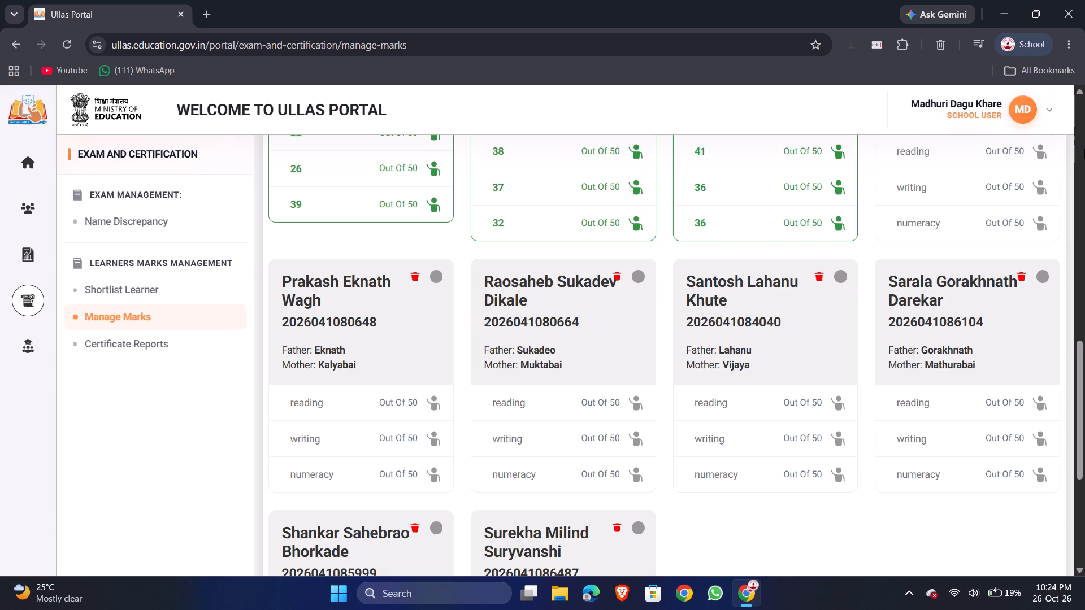
Enter the eighth learner's marks in the second row of cards: reading 35, writing 24 and numeracy 29.
left_click(1078, 145)
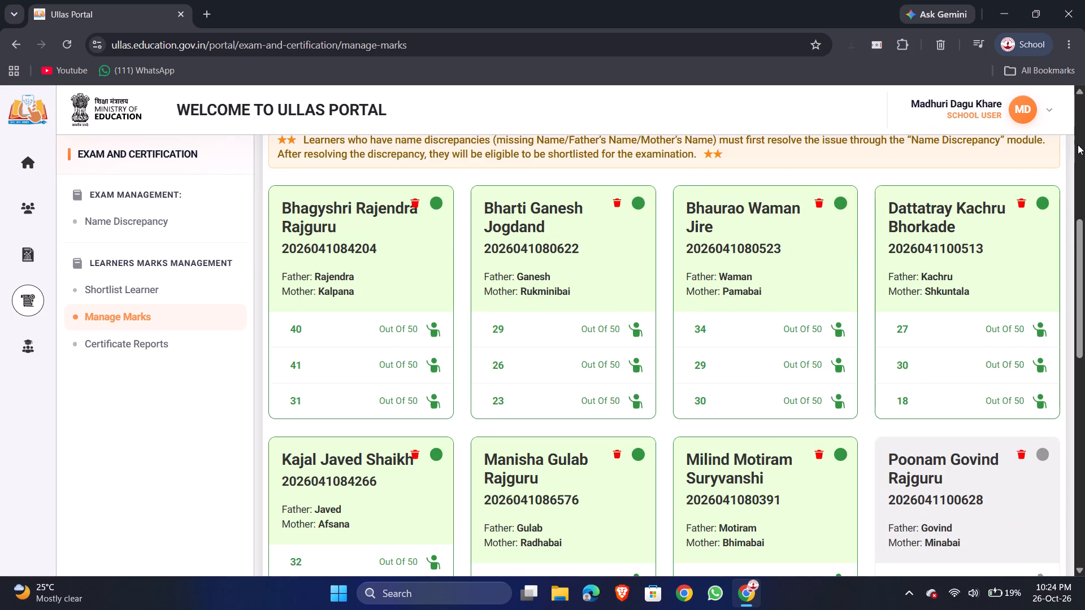
left_click(1077, 389)
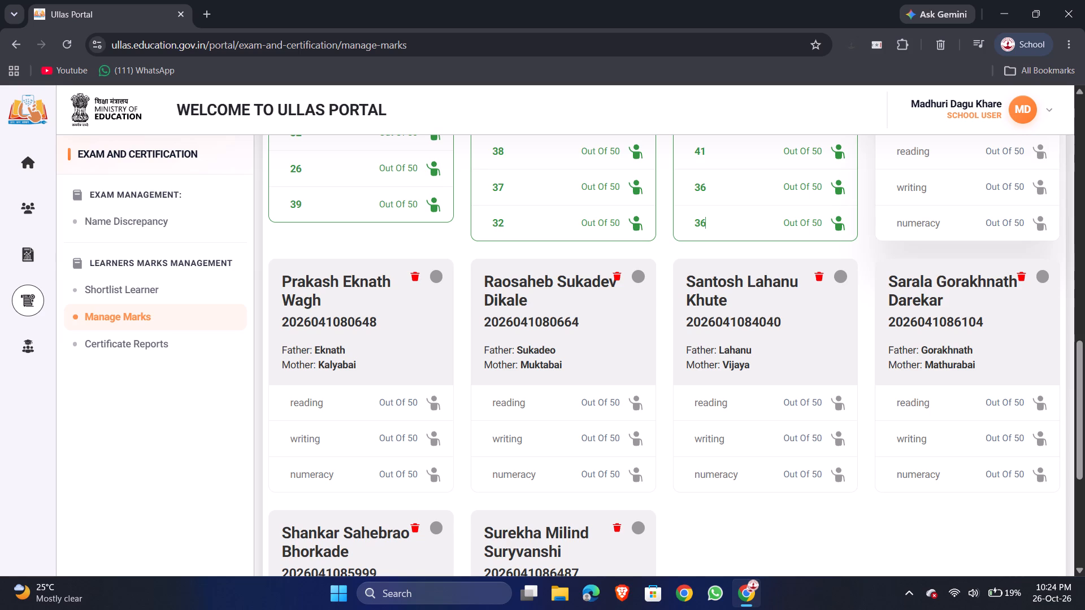
left_click(911, 147)
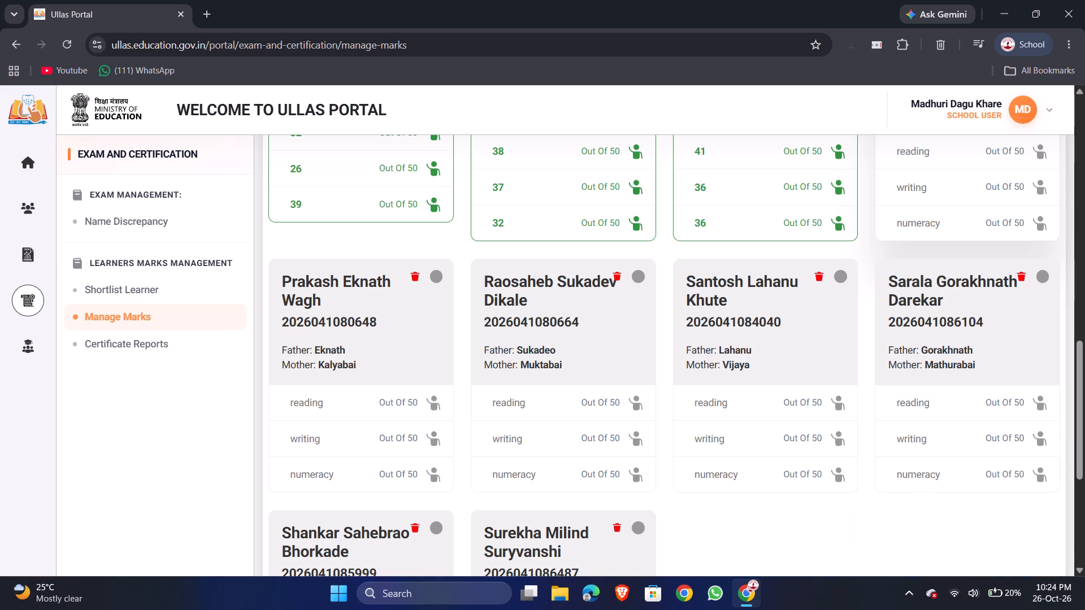
left_click(911, 147)
type("35")
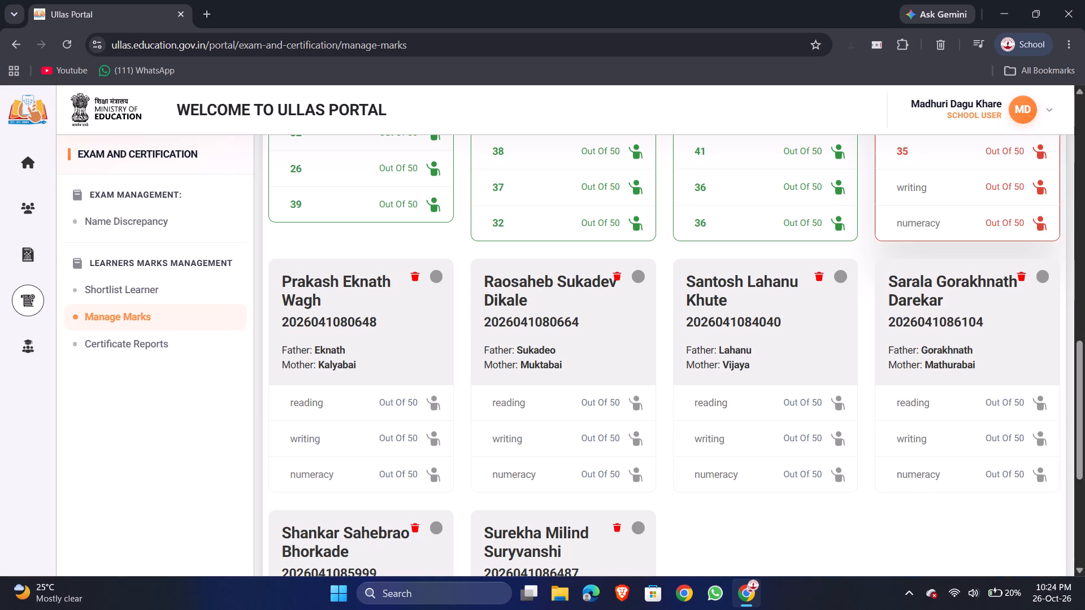
left_click(931, 186)
type("24")
left_click(947, 220)
type("29")
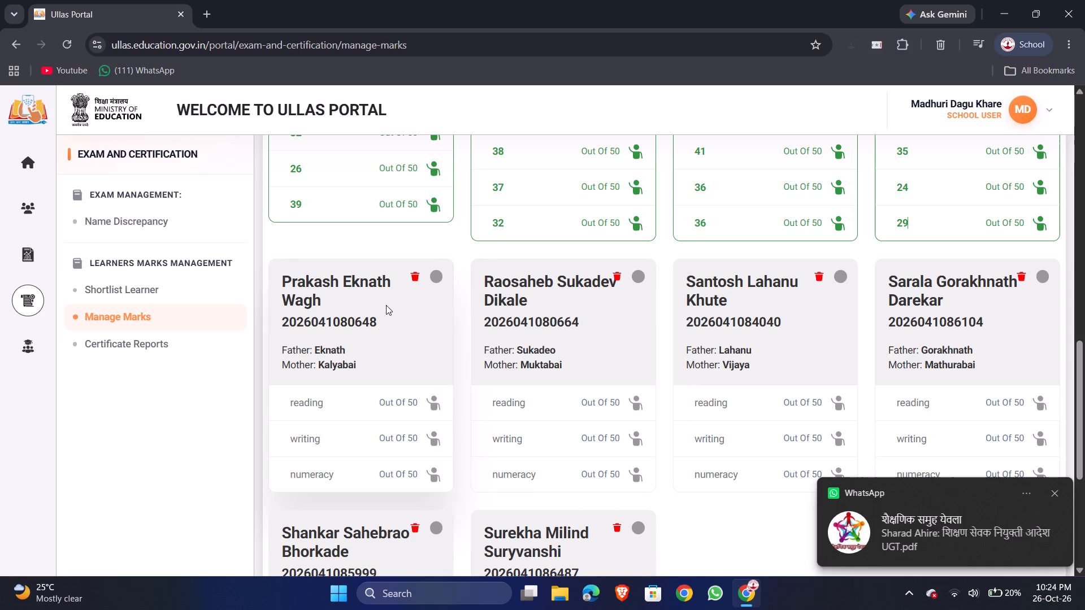
Enter the ninth learner's marks, first card in the third row: reading 28, writing 26 and numeracy 34.
left_click(333, 402)
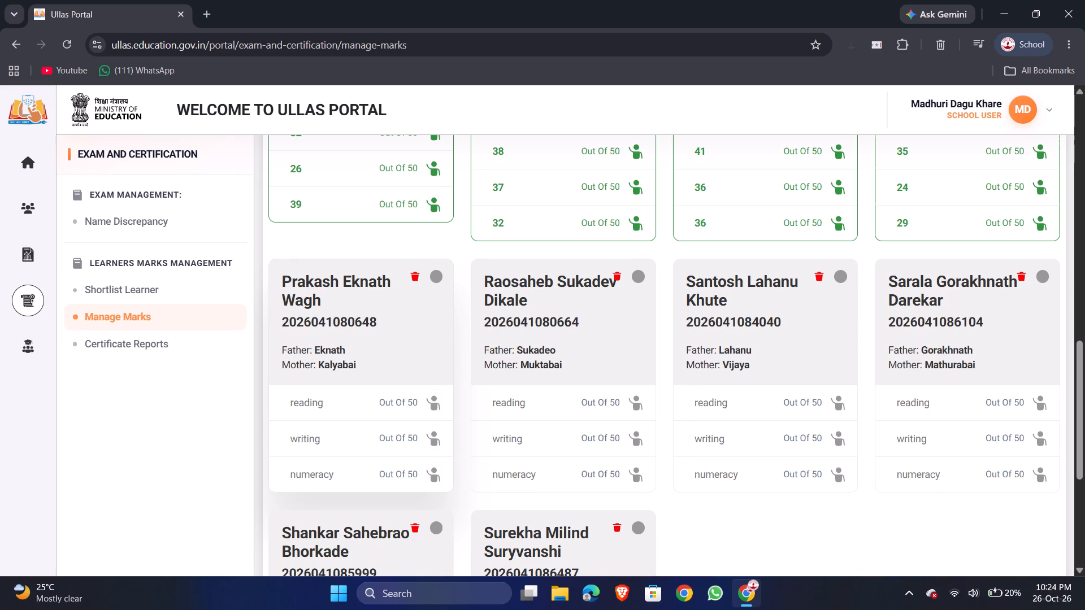
type("28")
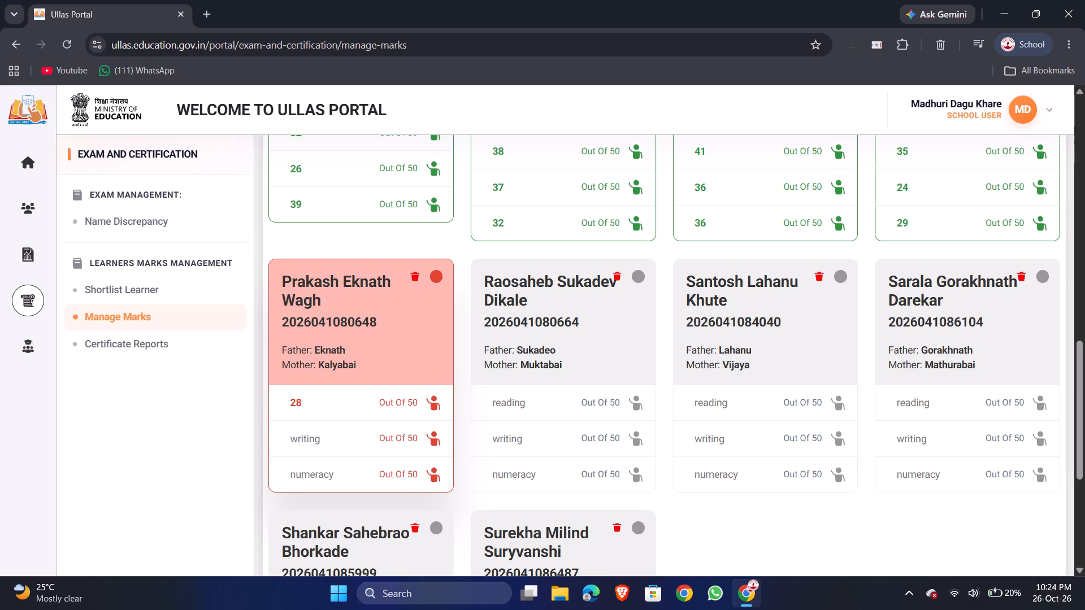
left_click(325, 442)
type("26")
left_click(341, 482)
type("34")
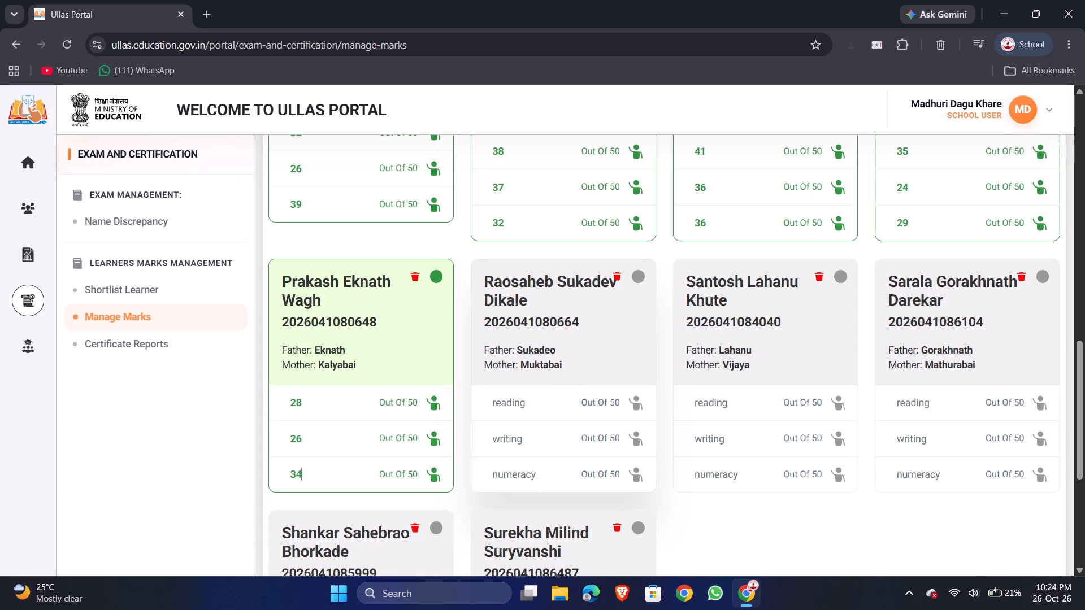
Enter the tenth learner's marks in the third row of cards: reading 35, writing 26 and numeracy 36.
left_click(560, 397)
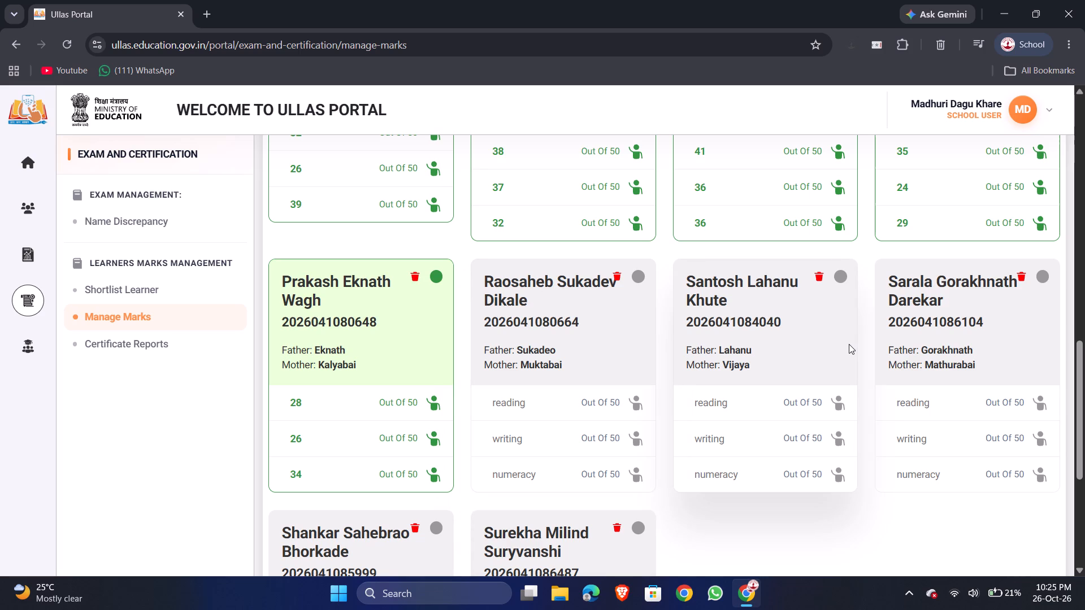
type("35")
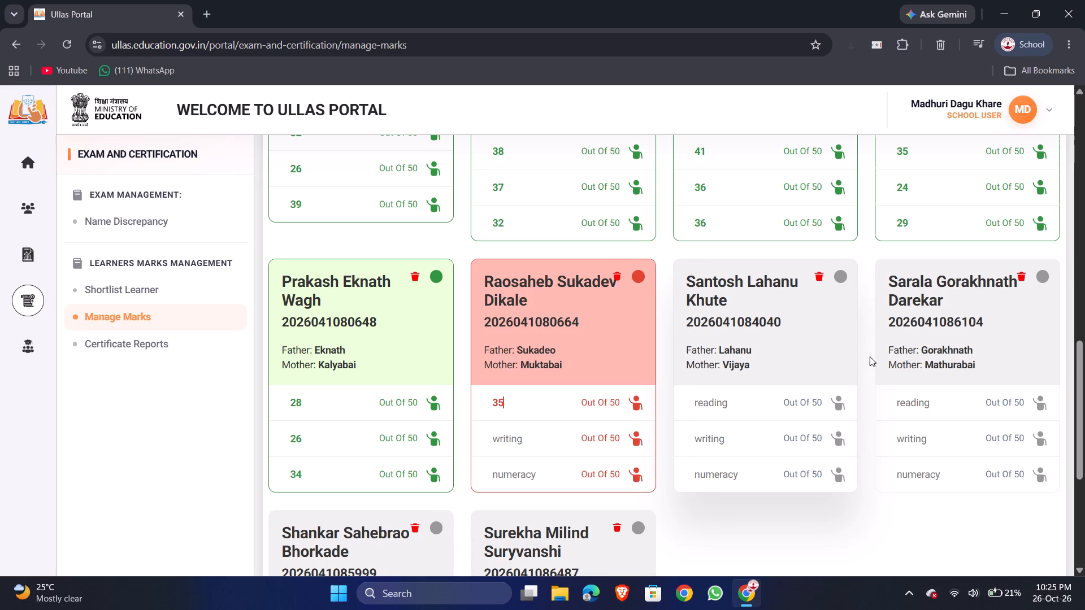
left_click(557, 438)
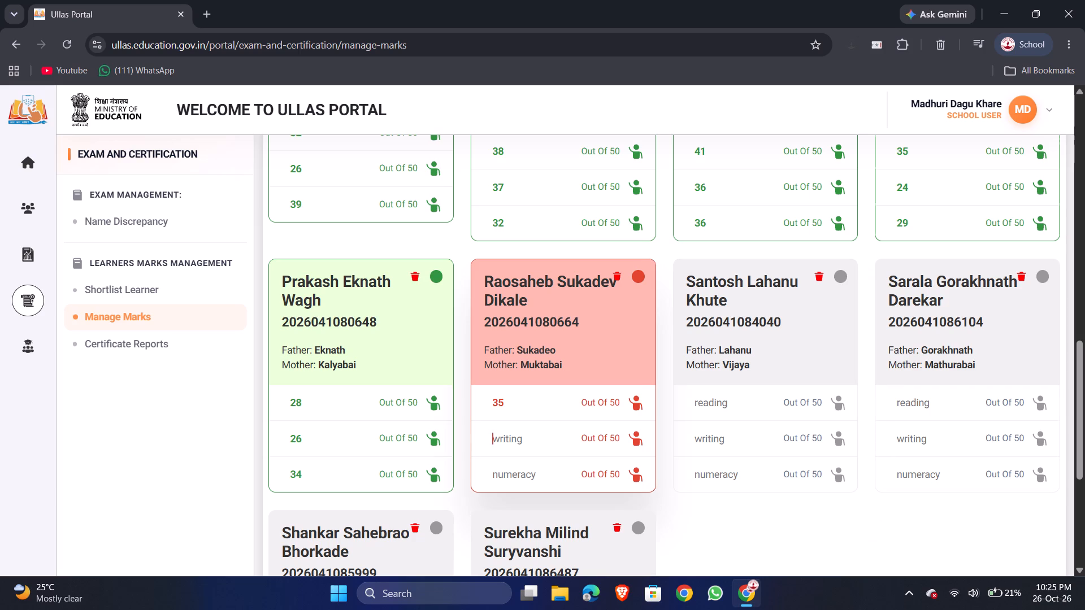
type("26")
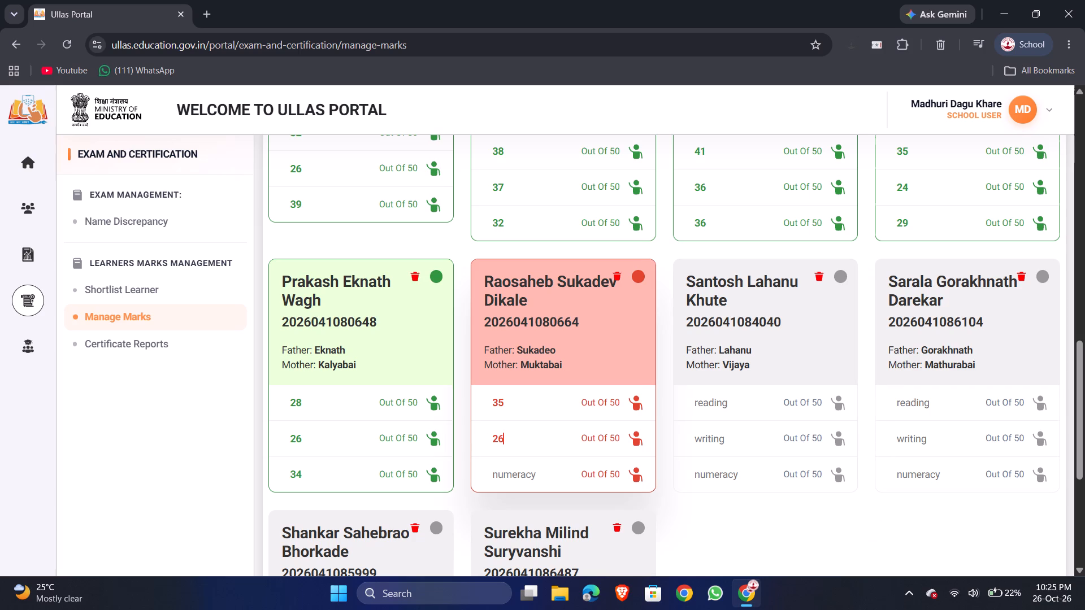
left_click(566, 472)
type("36")
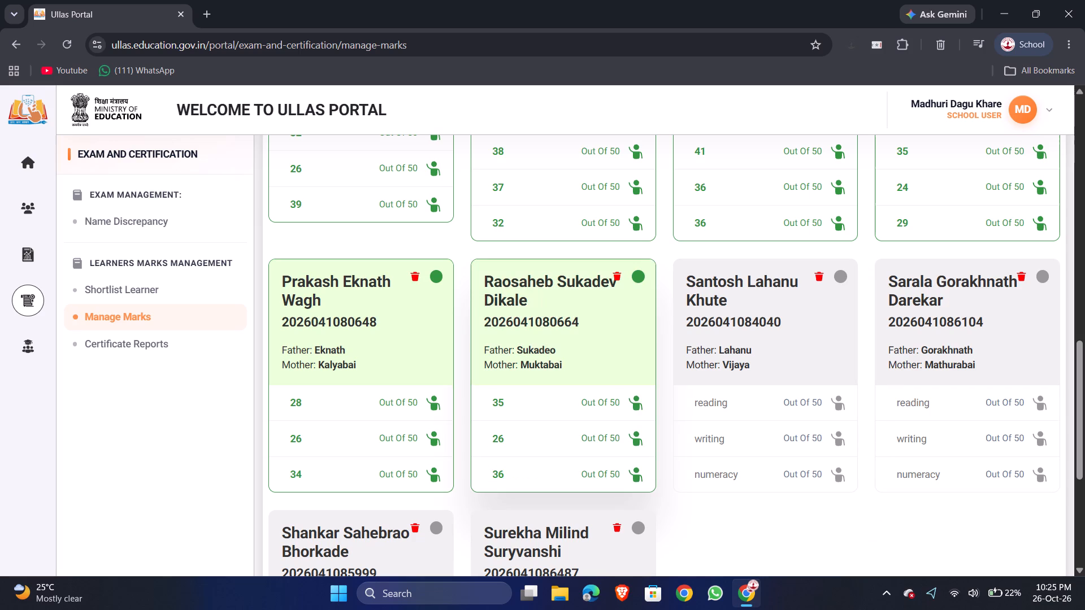
Enter the eleventh learner's marks in the third row of cards: reading 31, writing 28 and numeracy 24.
left_click(744, 399)
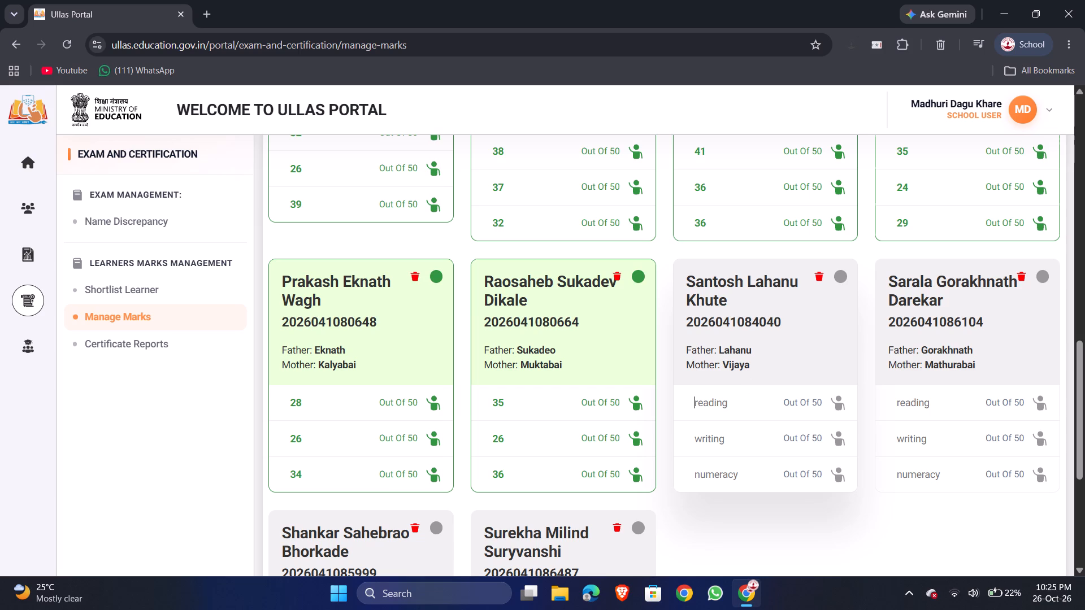
left_click(744, 399)
type("31")
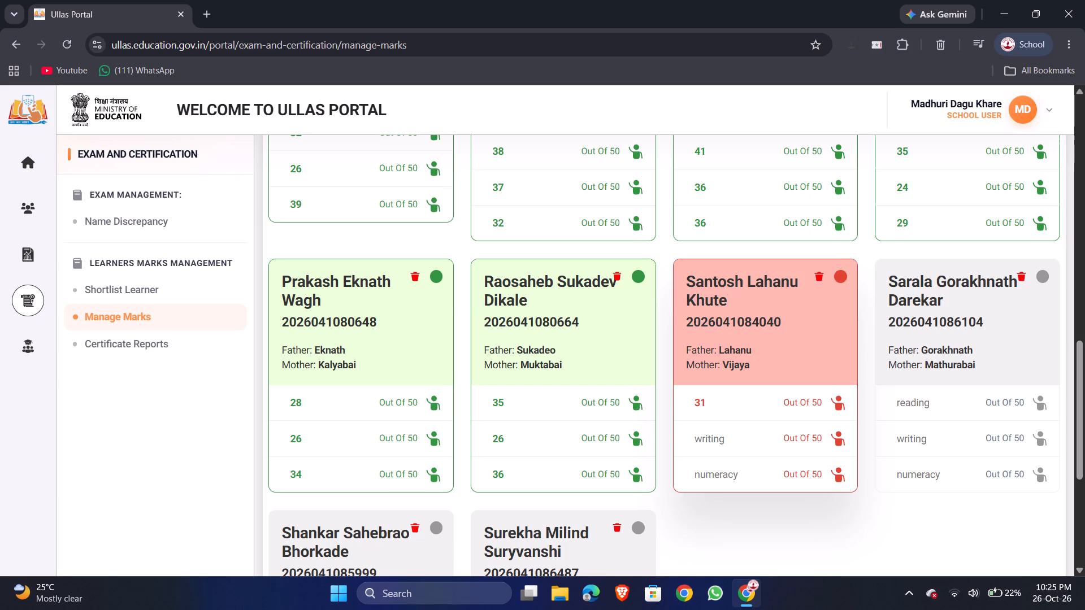
left_click(750, 443)
type("28")
left_click(756, 479)
type("24")
Enter the twelfth learner's marks in the third row of cards: reading 37, writing 26 and numeracy 30.
left_click(943, 413)
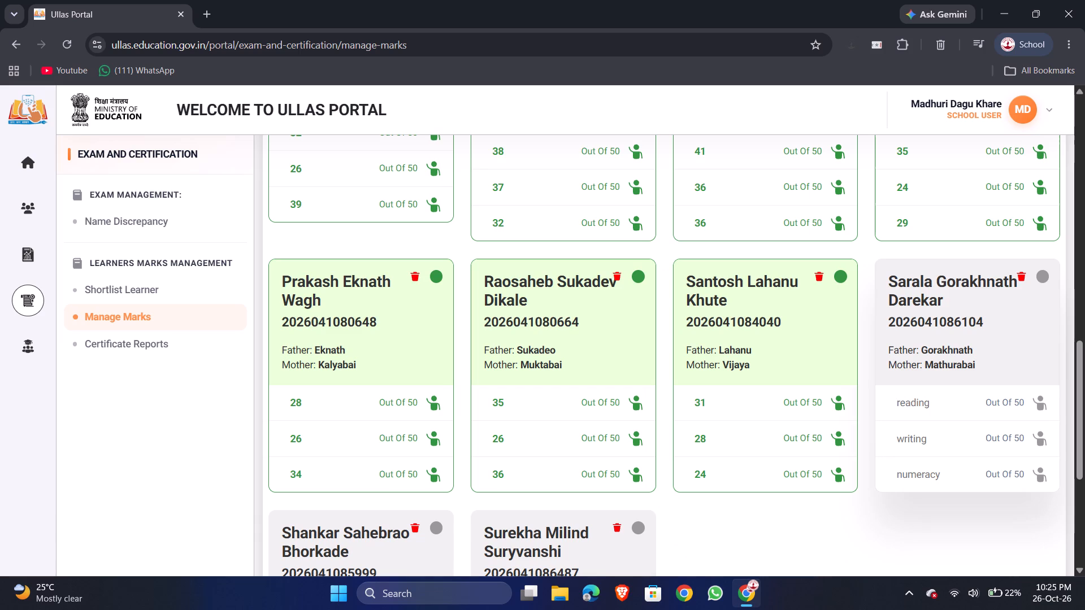
type("37")
left_click(956, 451)
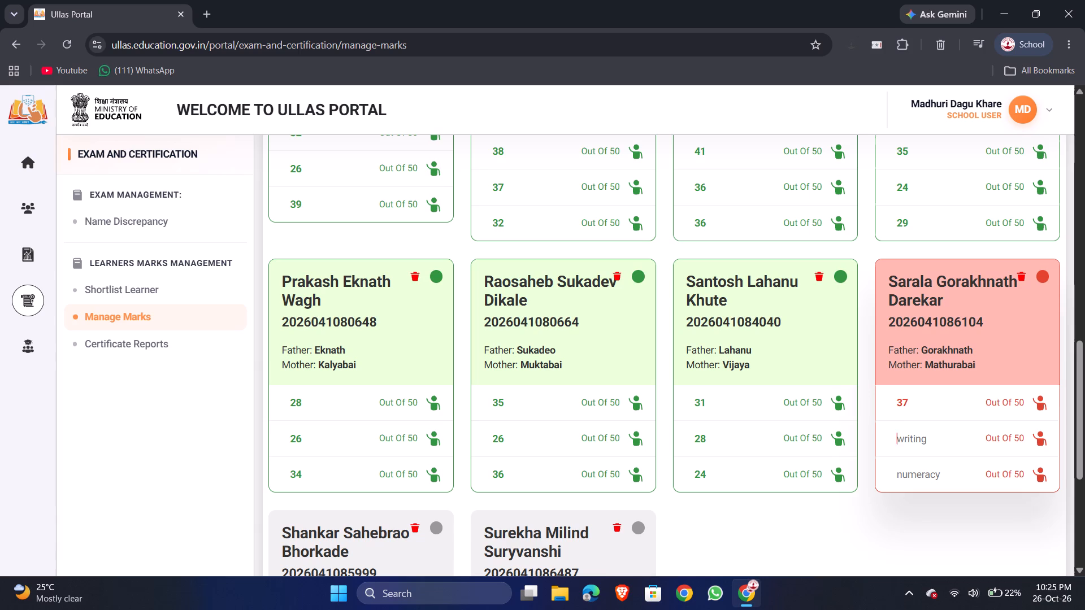
type("26")
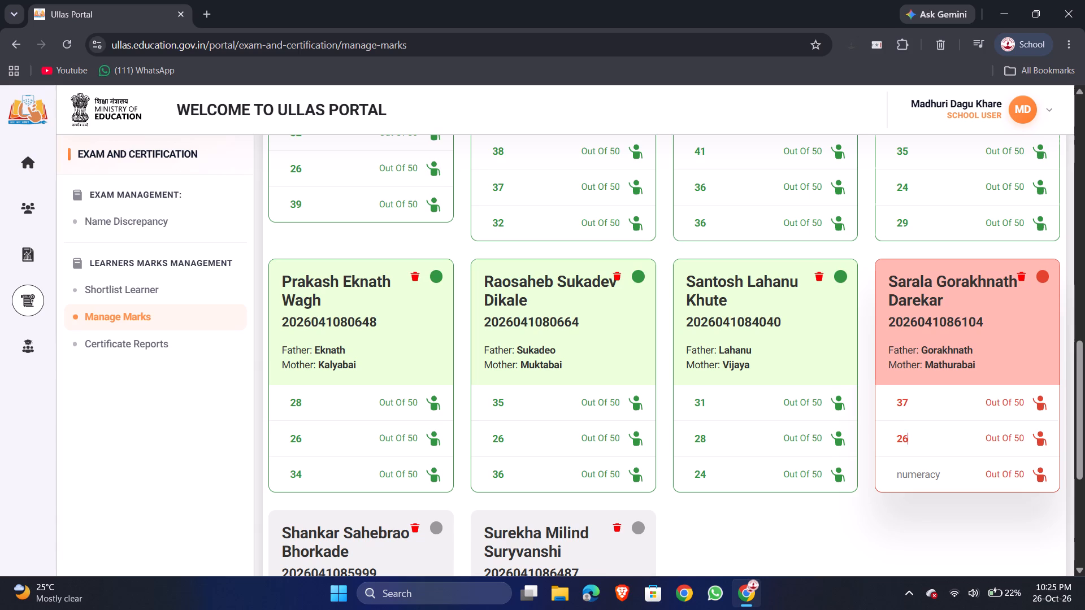
left_click(960, 466)
type("30")
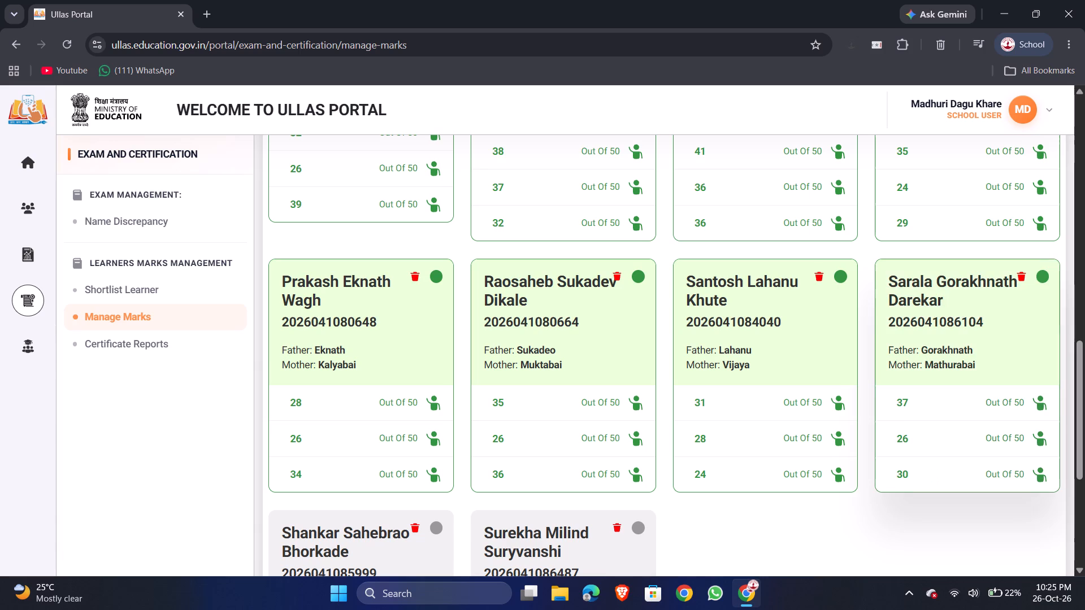
Enter the thirteenth learner's marks, first card in the last row: reading 40, writing 44 and numeracy 44.
left_click(1081, 500)
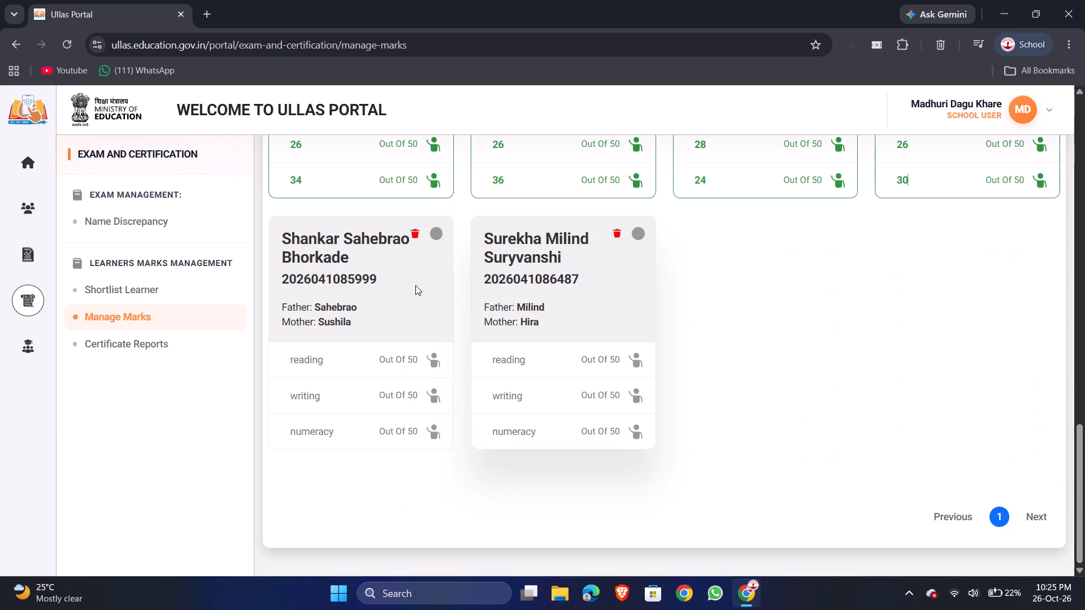
left_click(348, 358)
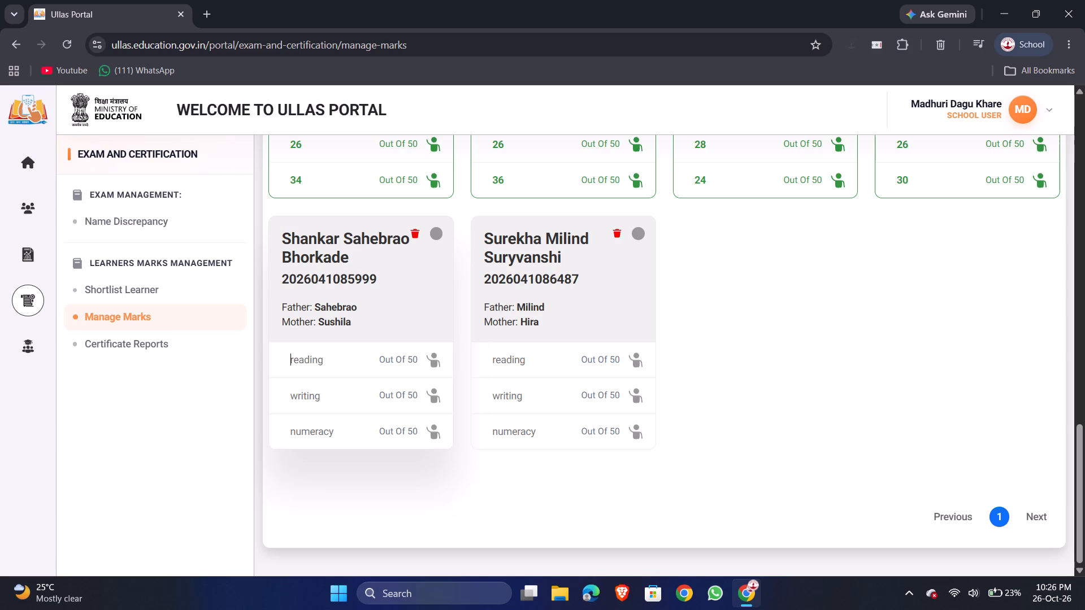
type("40")
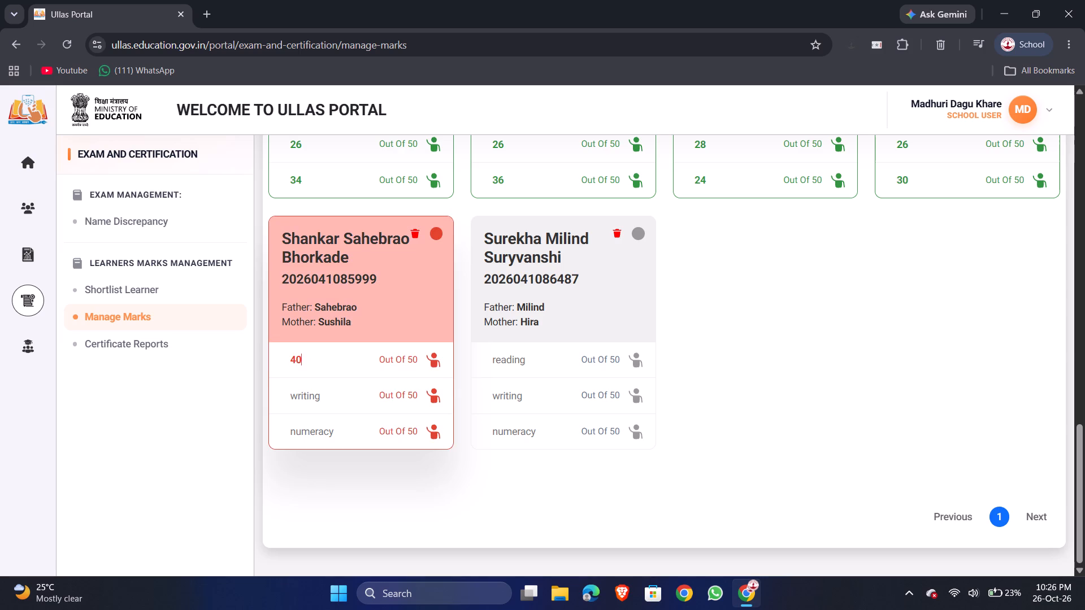
left_click(346, 396)
type("44")
left_click(348, 433)
type("44")
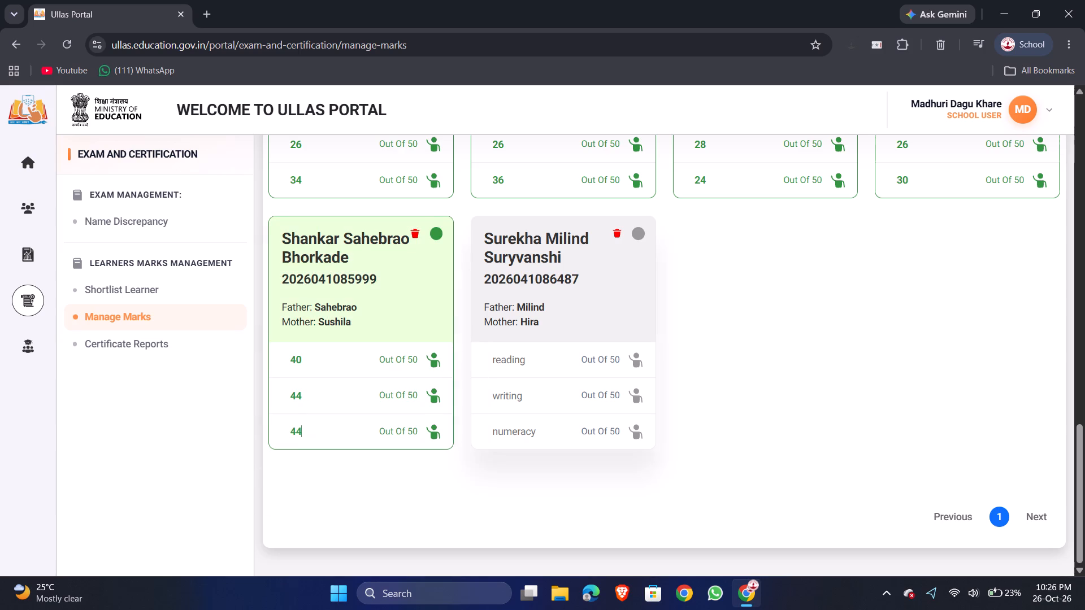
Enter the fourteenth learner's marks in the last row of cards: reading 33, writing 34 and numeracy 24.
left_click(538, 353)
type("33")
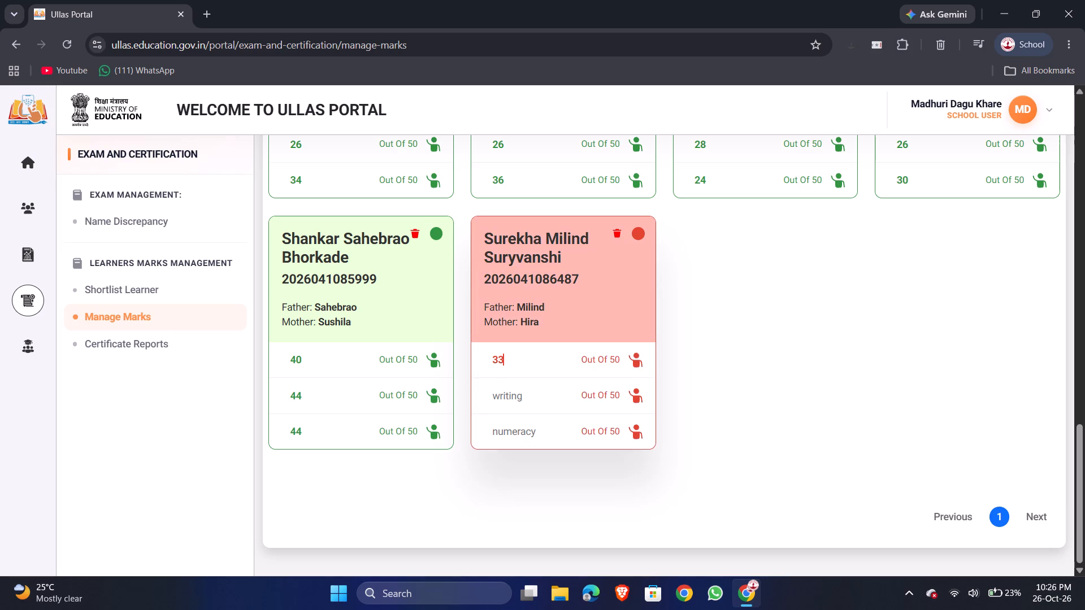
left_click(537, 391)
type("34")
type("24")
left_click(550, 438)
type("24")
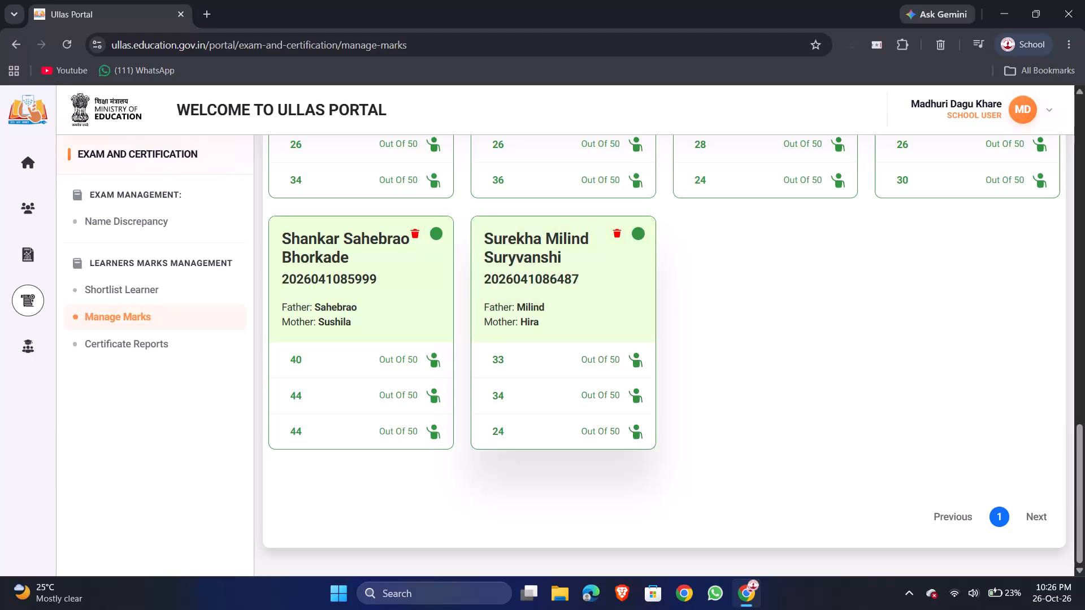
Review the reading, writing and numeracy marks on all fourteen learner cards, back up to the draft-saving options above them.
triple_click(1079, 88)
triple_click(1079, 88)
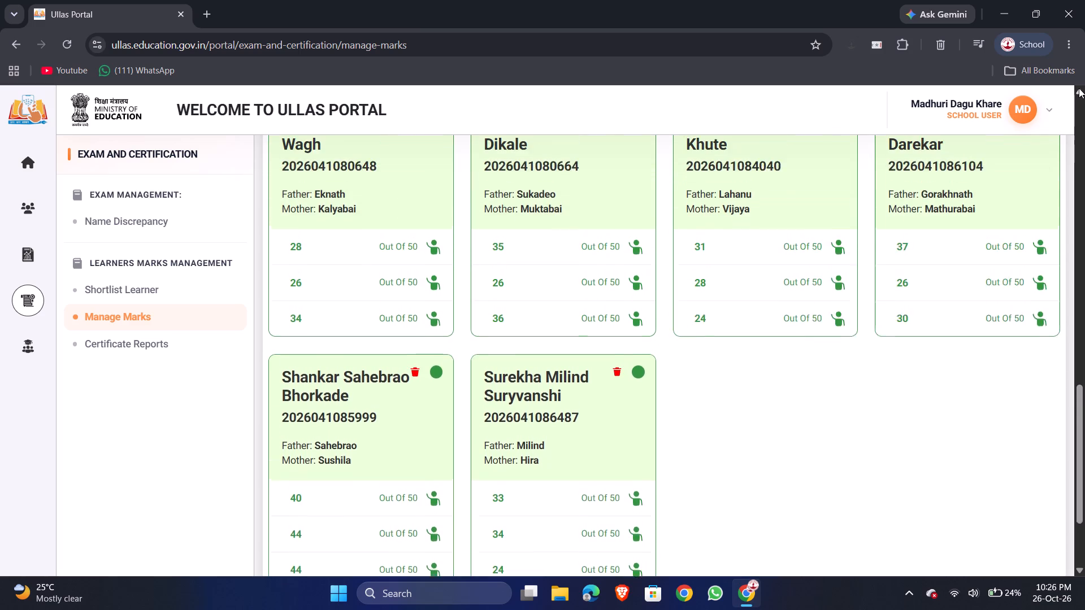
triple_click(1079, 88)
triple_click(1079, 88)
triple_click(1079, 88)
triple_click(1079, 88)
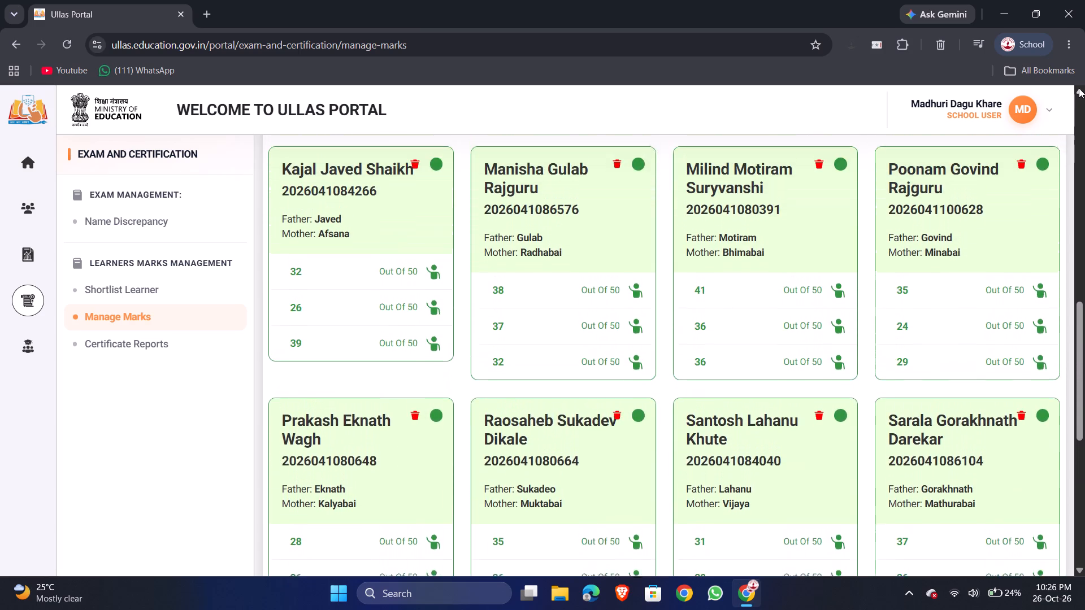
triple_click(1079, 88)
triple_click(1079, 88)
triple_click(1079, 88)
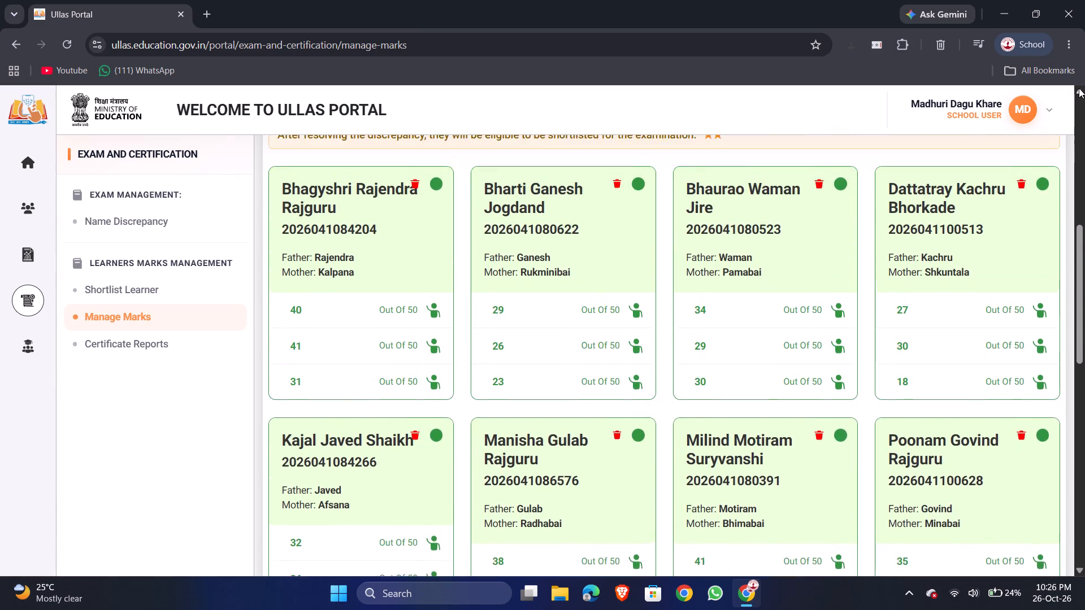
left_click(1079, 88)
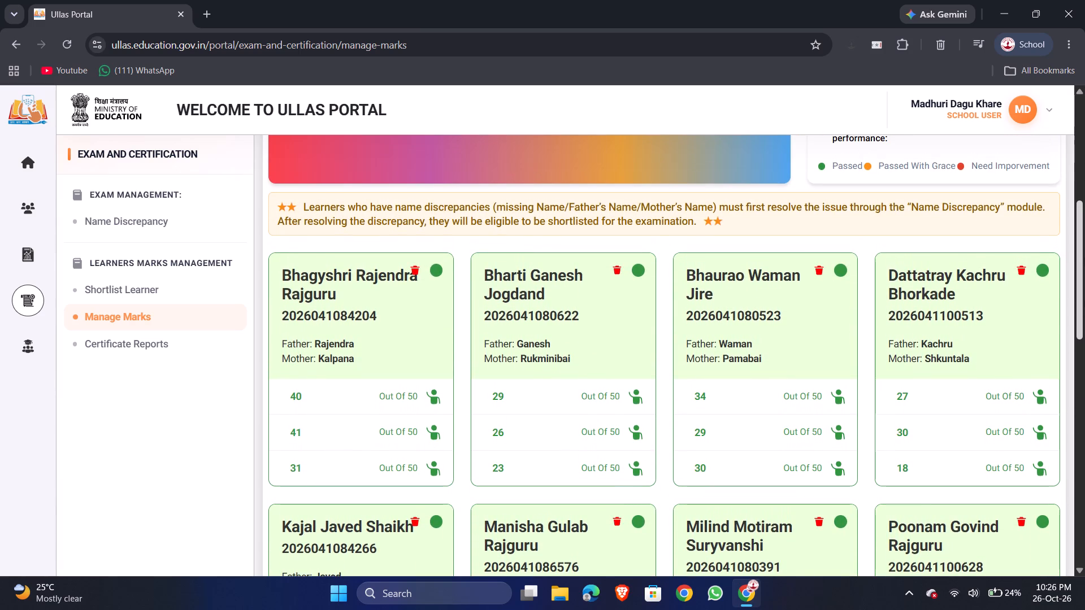
triple_click(1084, 360)
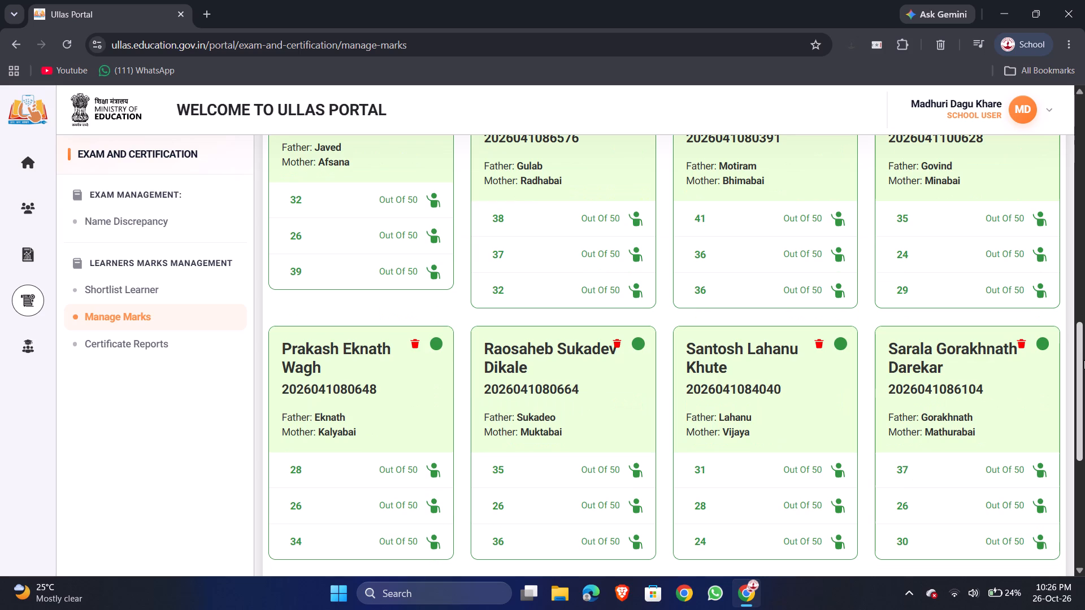
left_click(1083, 493)
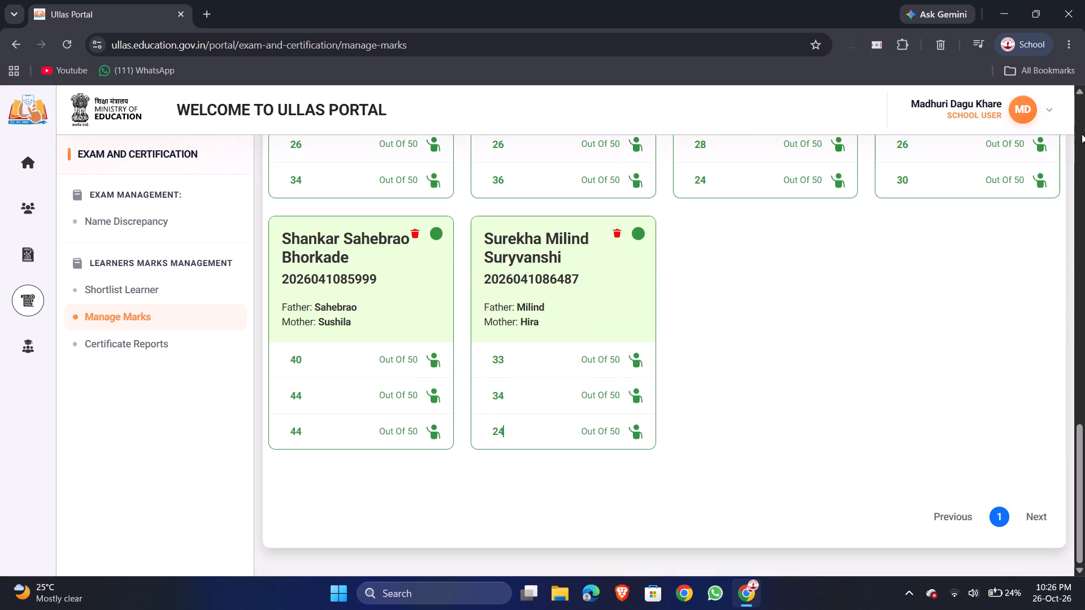
left_click(1078, 87)
triple_click(1078, 87)
double_click(1078, 87)
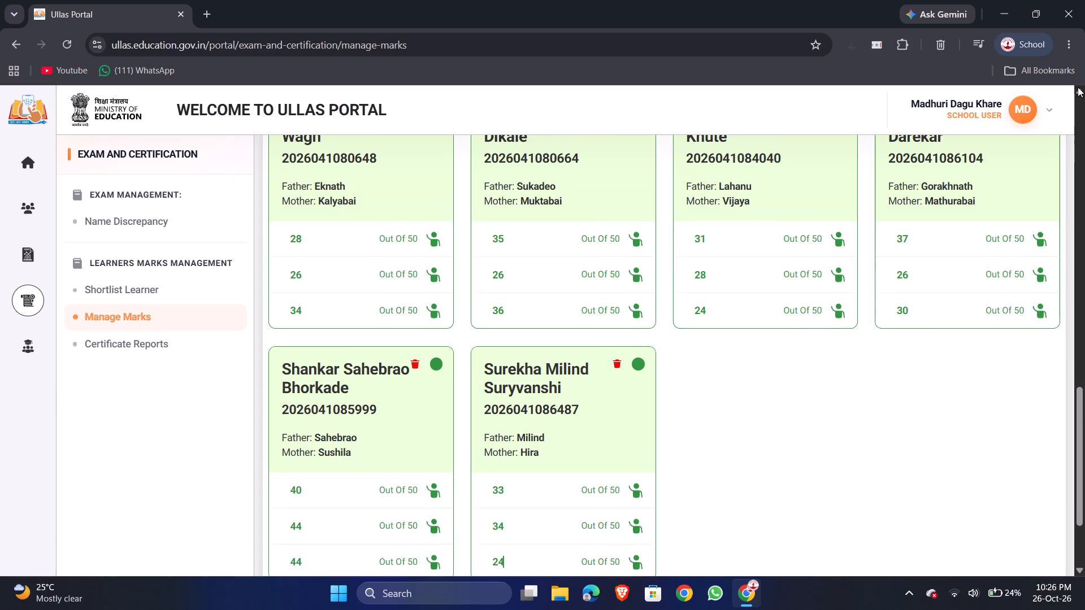
triple_click(1078, 87)
triple_click(1078, 87)
triple_click(1078, 87)
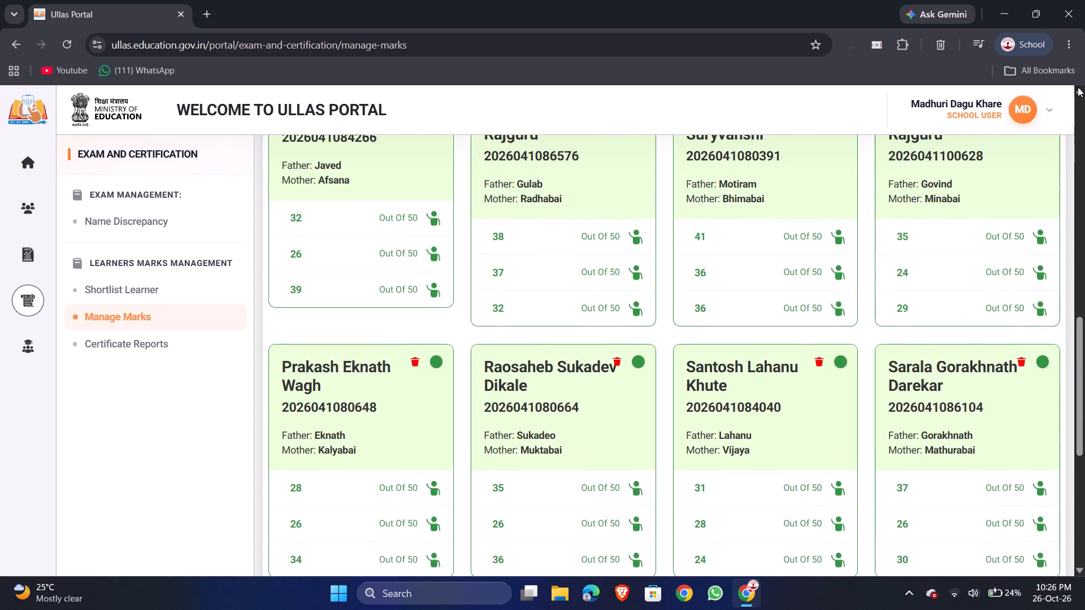
triple_click(1078, 87)
triple_click(1078, 87)
triple_click(1078, 87)
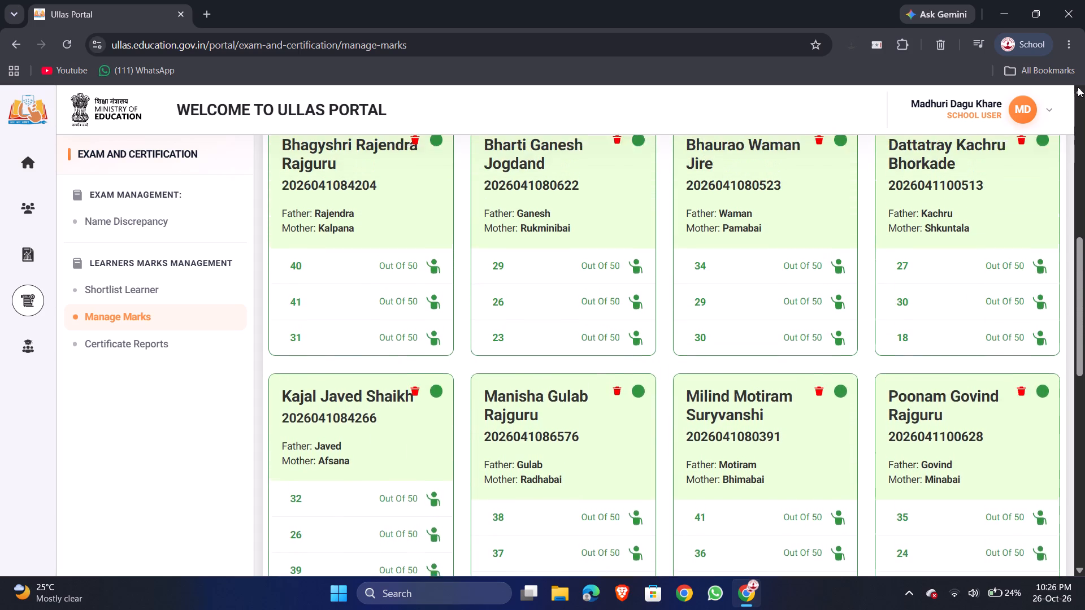
triple_click(1078, 87)
triple_click(1078, 87)
triple_click(1078, 87)
triple_click(1078, 87)
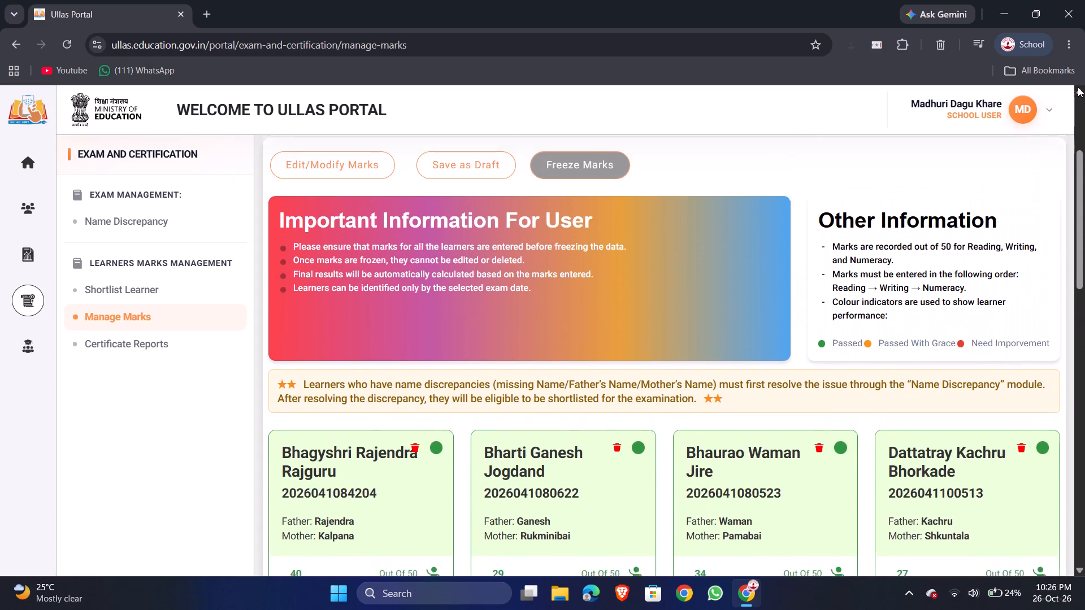
left_click(1078, 87)
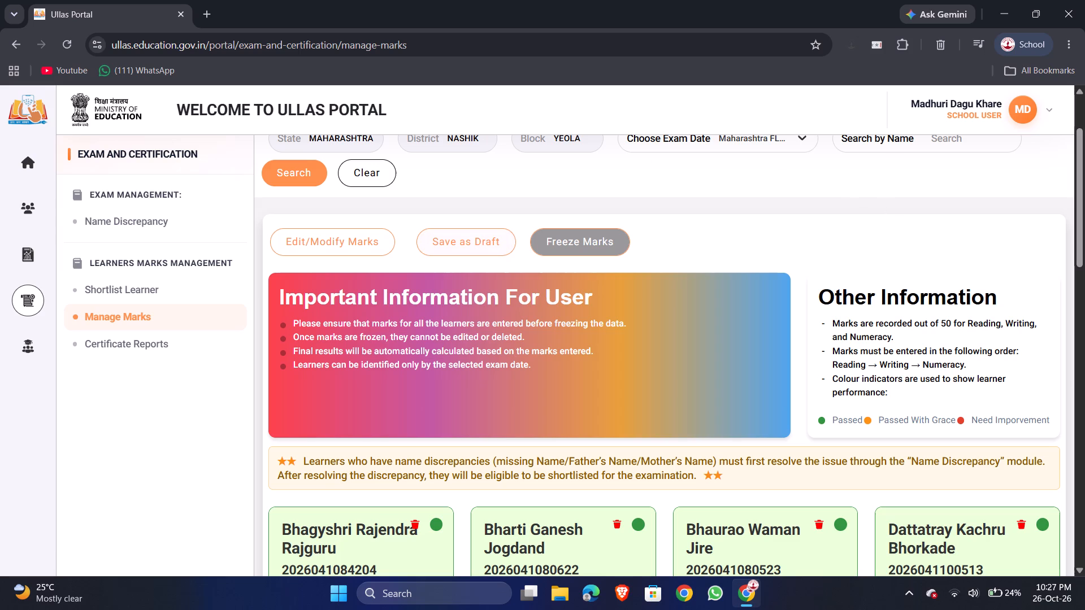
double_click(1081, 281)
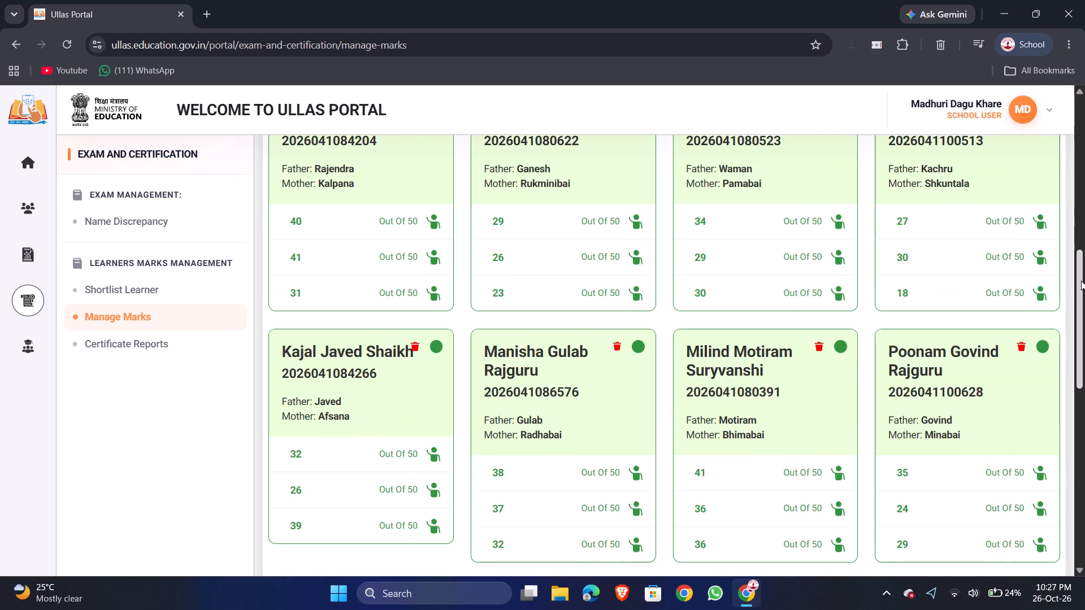
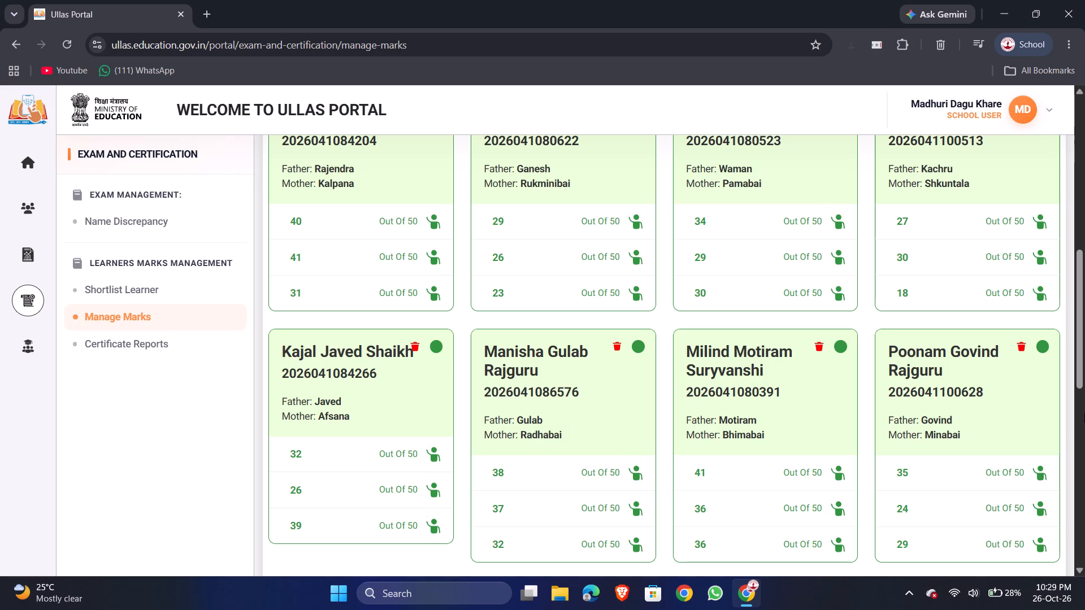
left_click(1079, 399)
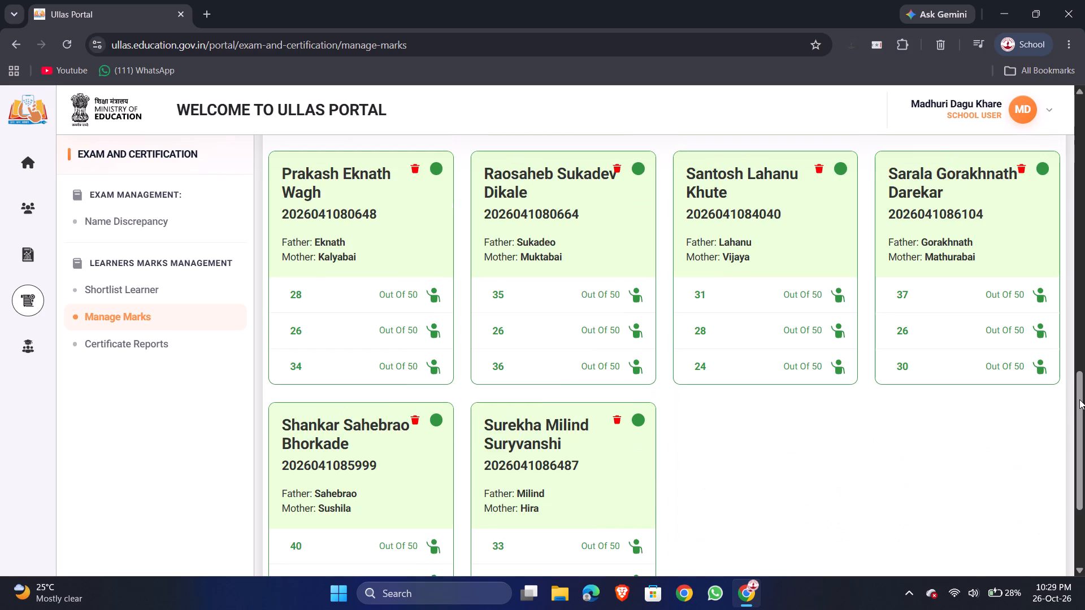
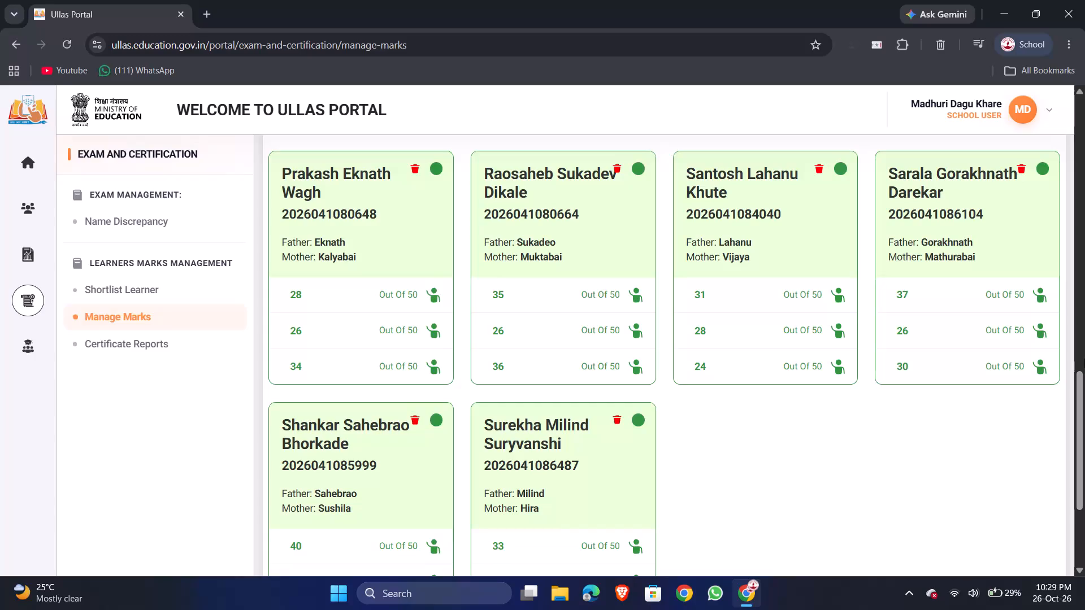
Recheck the reading, writing and numeracy marks on the learner cards, from the last row back up to the first.
left_click(1077, 525)
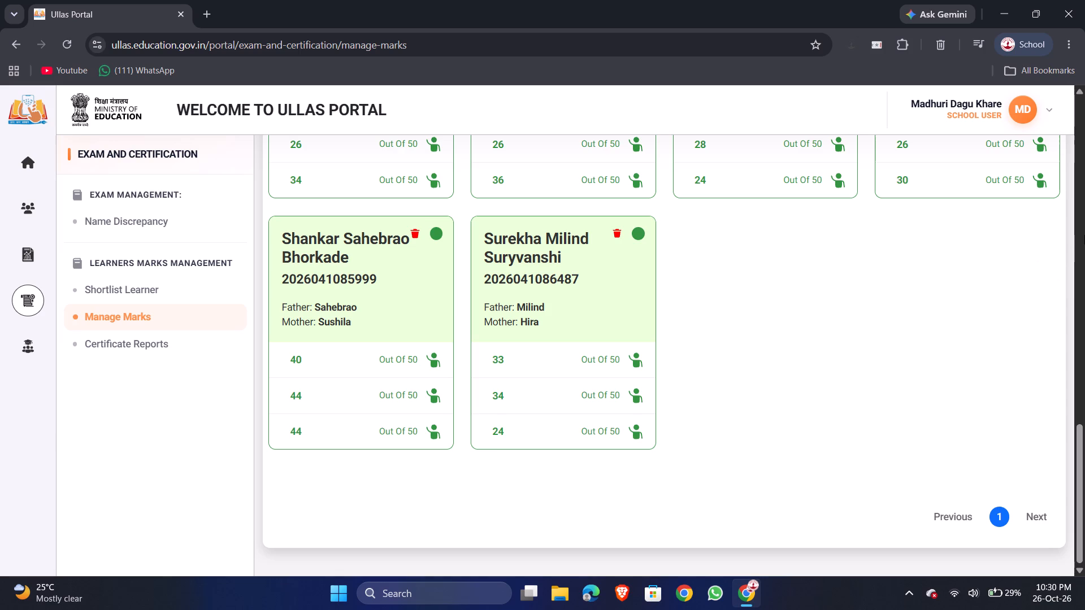
triple_click(1080, 91)
double_click(1080, 91)
triple_click(1080, 91)
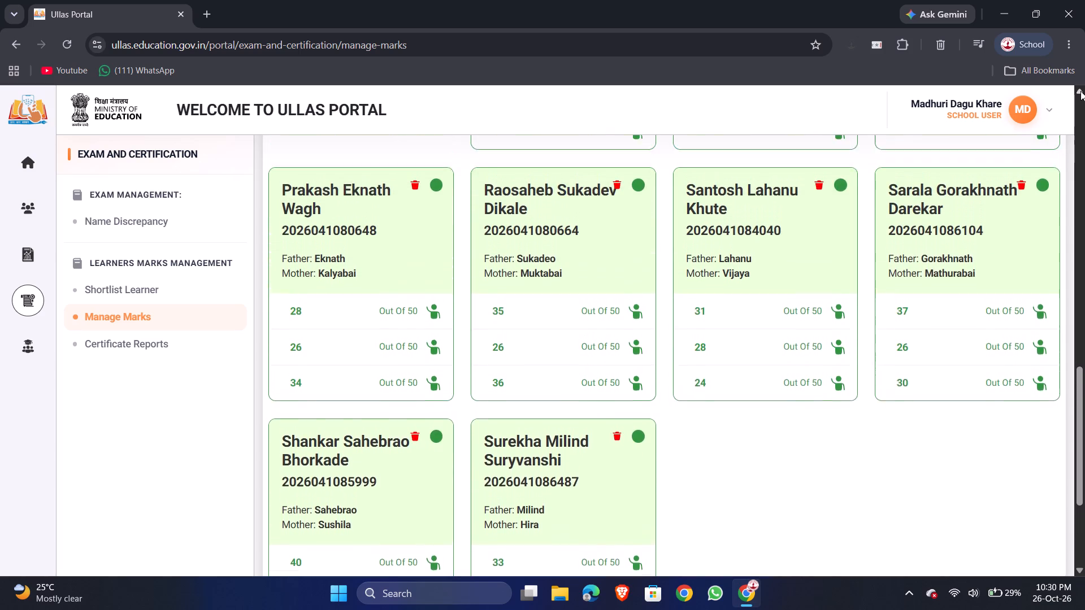
triple_click(1080, 91)
triple_click(1080, 91)
triple_click(1080, 91)
triple_click(1080, 91)
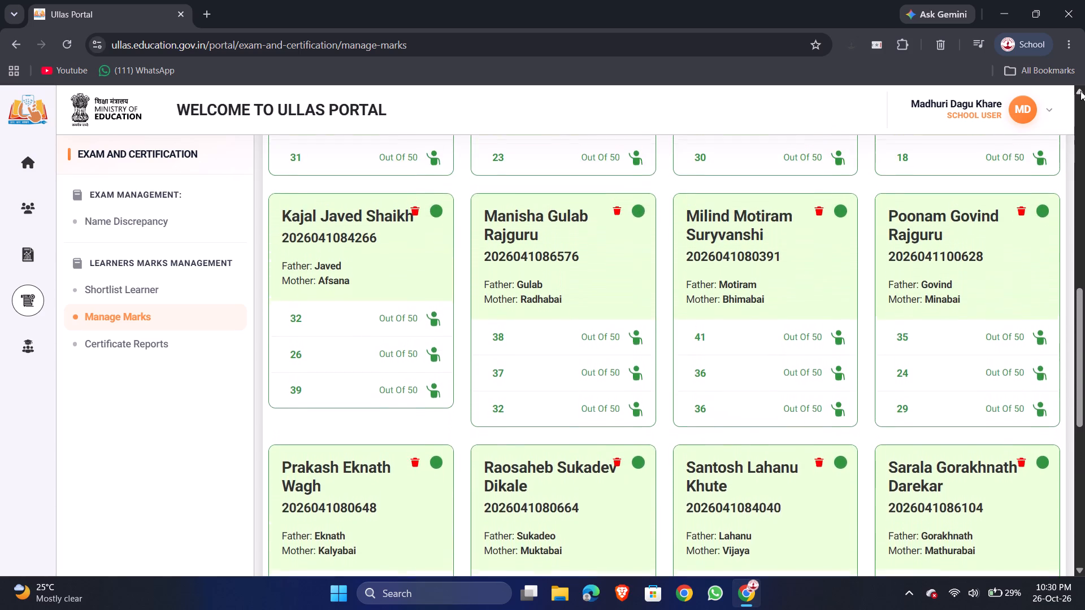
triple_click(1080, 91)
triple_click(1080, 91)
triple_click(1080, 91)
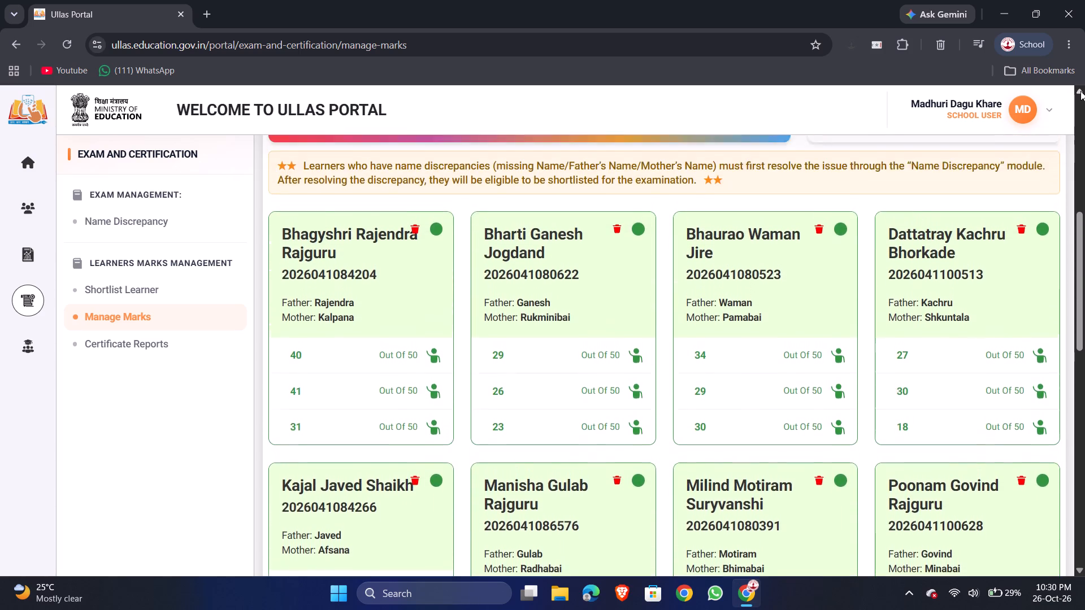
double_click(1080, 91)
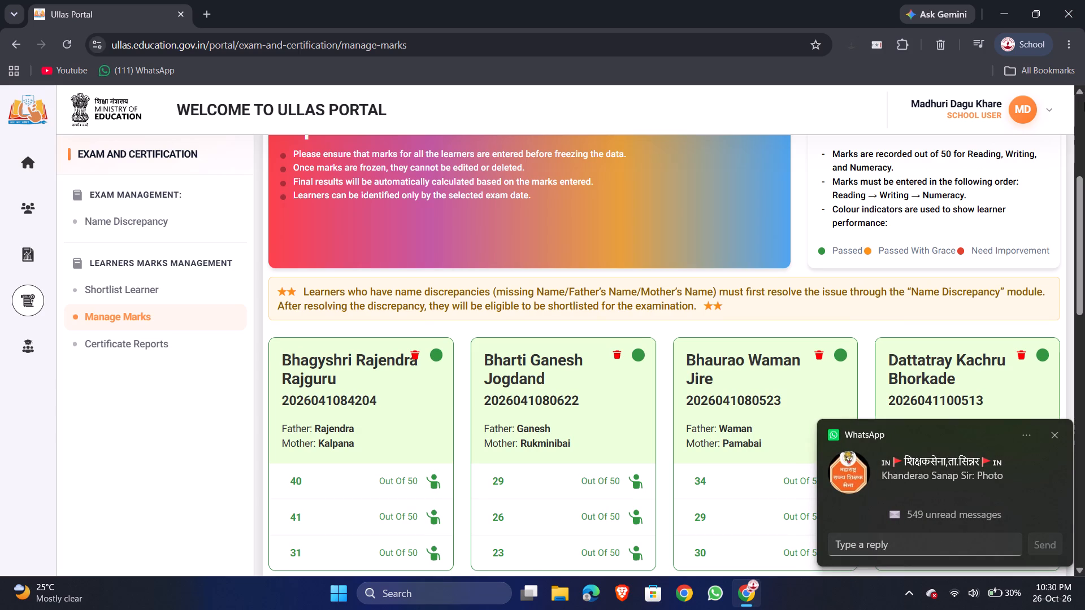
Save the entered marks of all fourteen learners as a draft and confirm the save.
left_click(1078, 91)
triple_click(1078, 91)
triple_click(1078, 91)
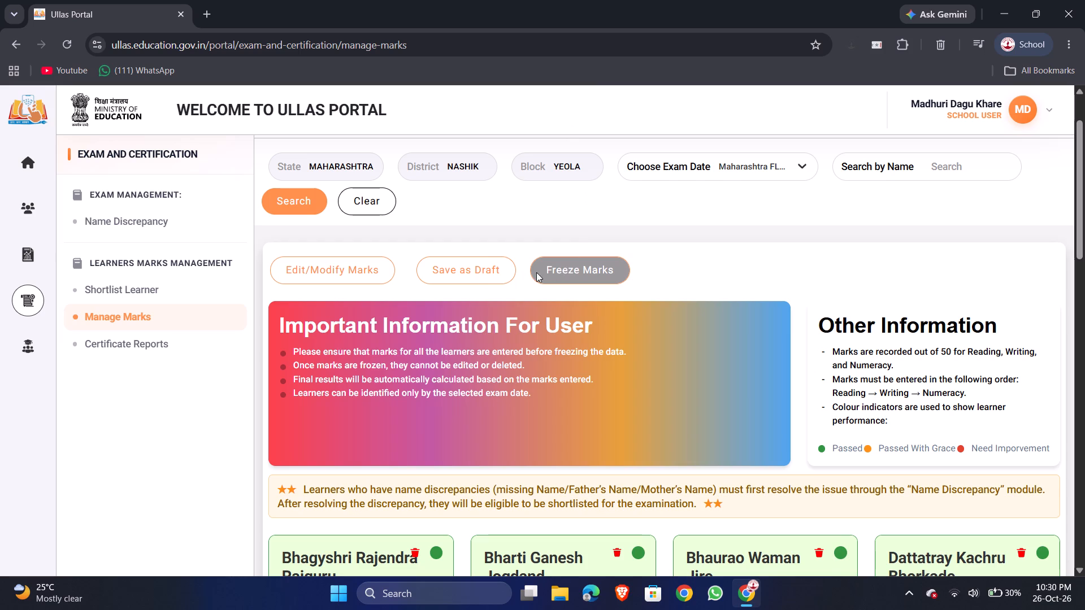
left_click(444, 263)
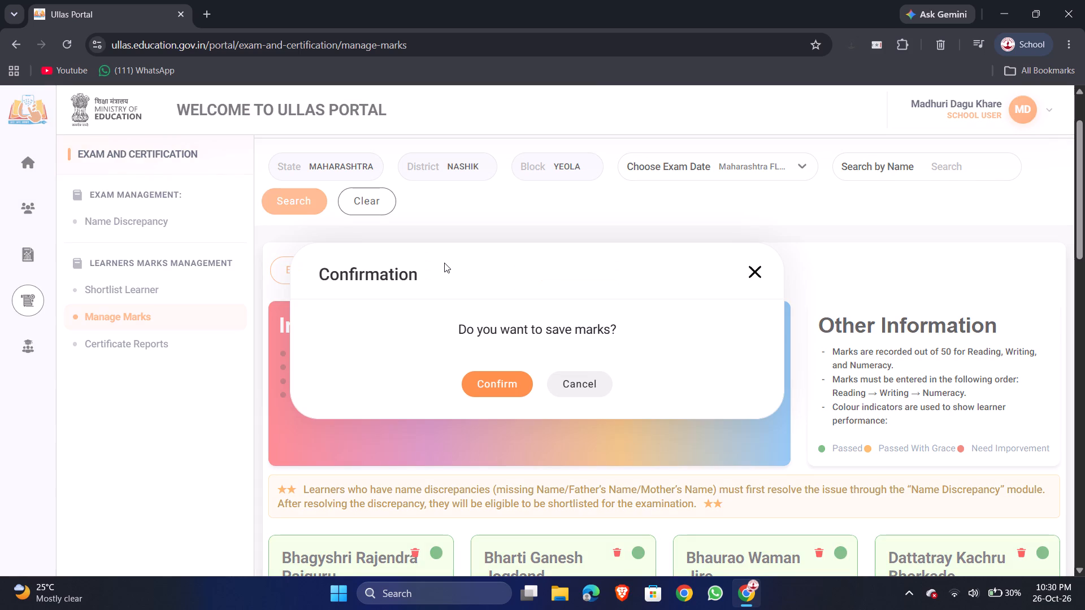
left_click(502, 380)
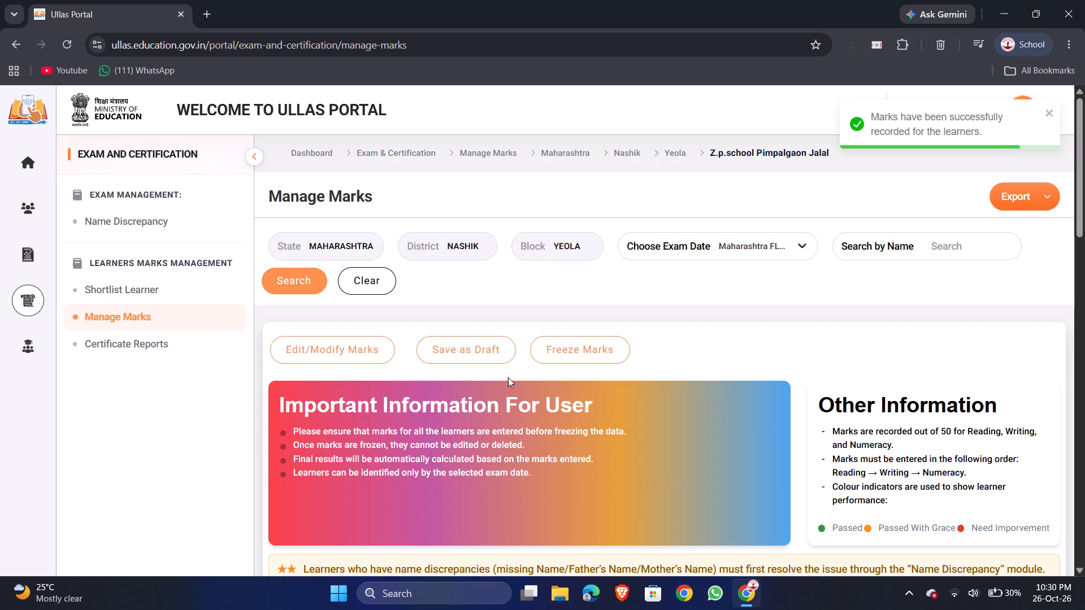
Freeze the saved marks and confirm that they can no longer be edited or deleted.
left_click(576, 356)
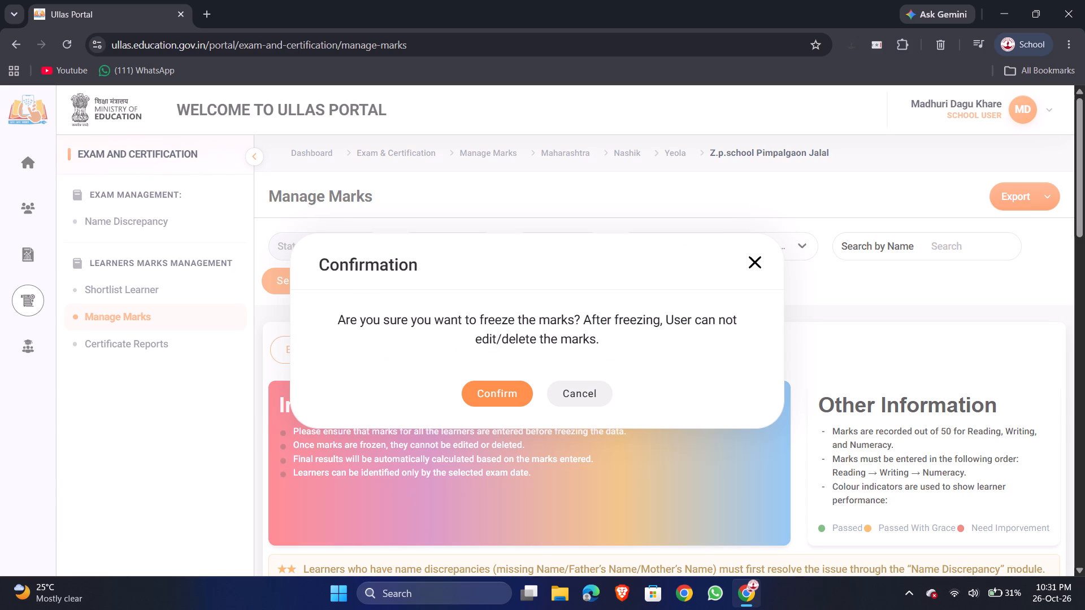
left_click(491, 397)
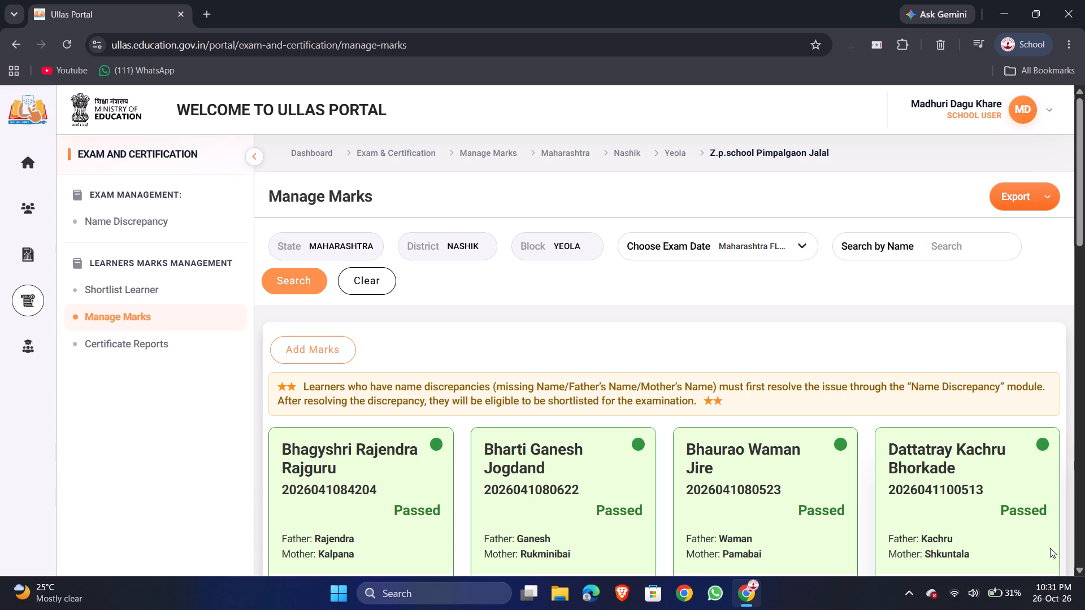
Review the frozen reading, writing and numeracy marks and results on all learner cards, and check for a further page.
triple_click(1079, 568)
triple_click(1079, 568)
double_click(1079, 568)
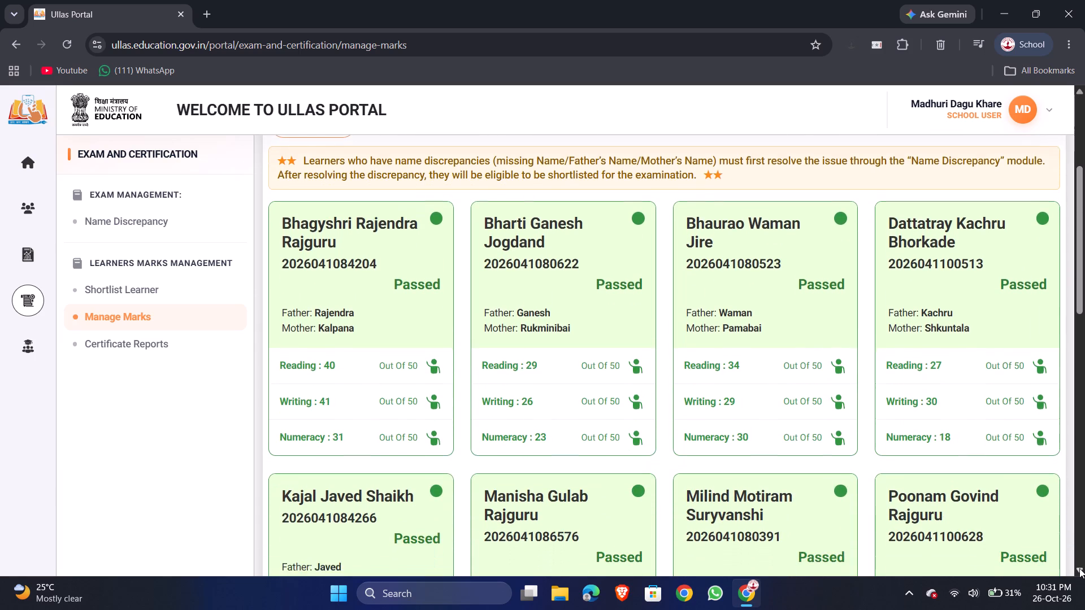
triple_click(1079, 568)
triple_click(1079, 568)
triple_click(1079, 568)
triple_click(1079, 568)
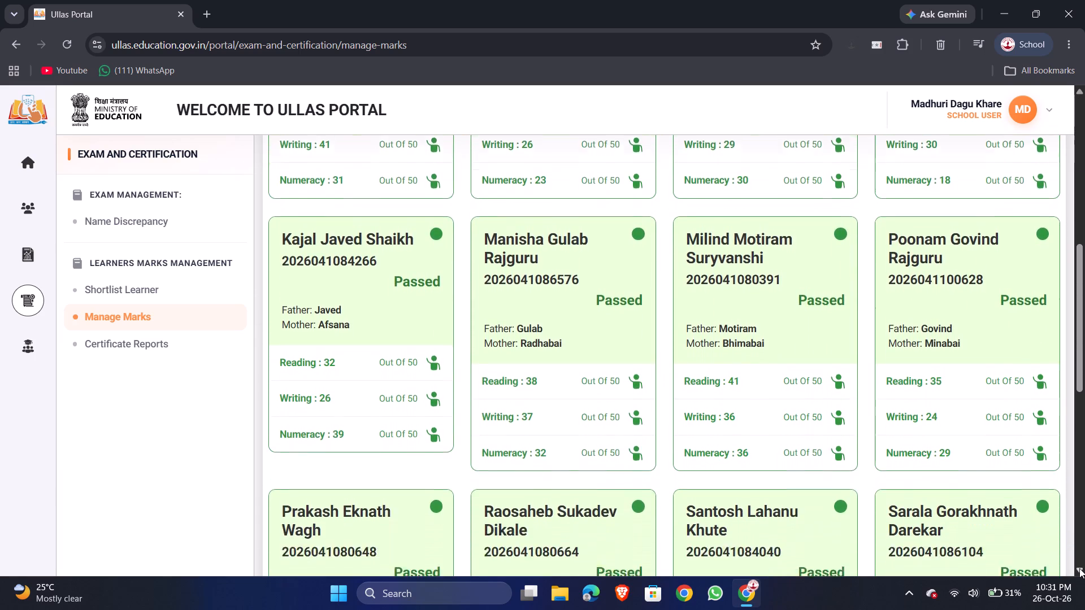
triple_click(1079, 568)
triple_click(1079, 568)
triple_click(1079, 568)
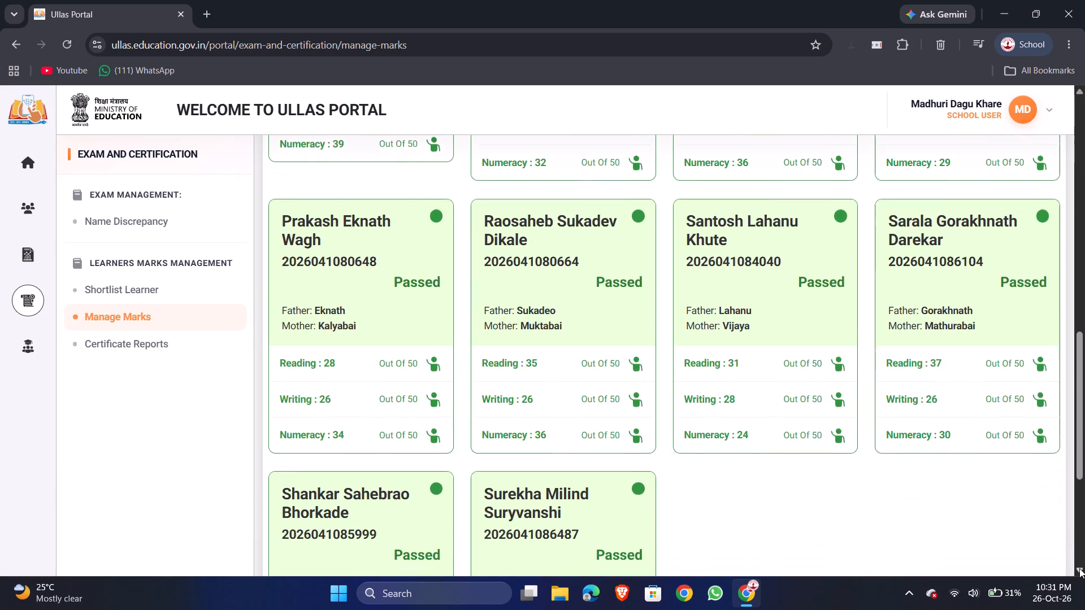
triple_click(1079, 568)
triple_click(1079, 568)
triple_click(1079, 568)
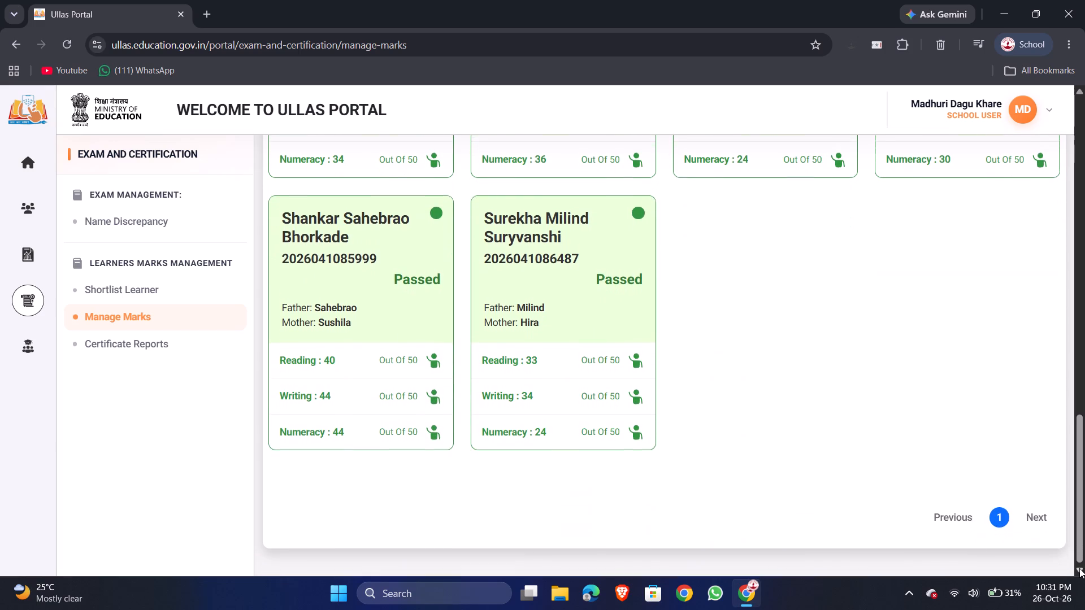
double_click(1079, 568)
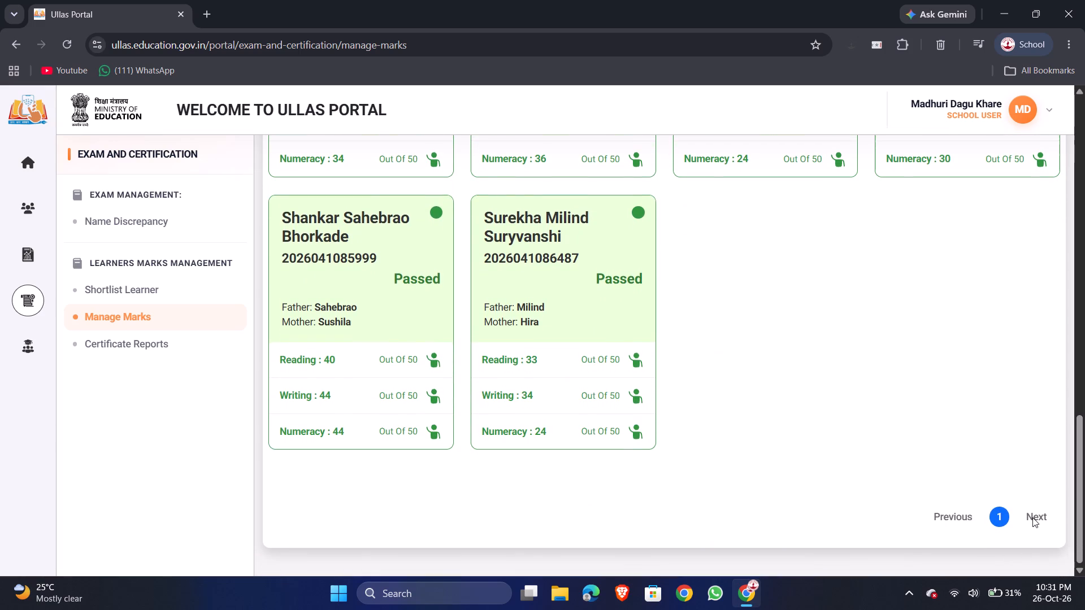
left_click(1032, 517)
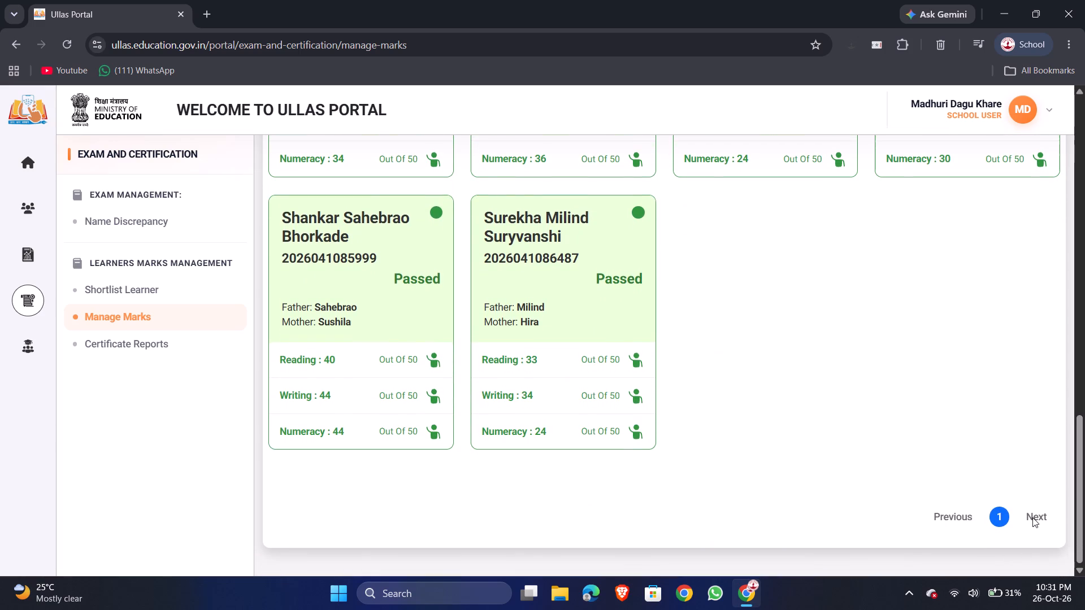
left_click(1032, 517)
double_click(1032, 517)
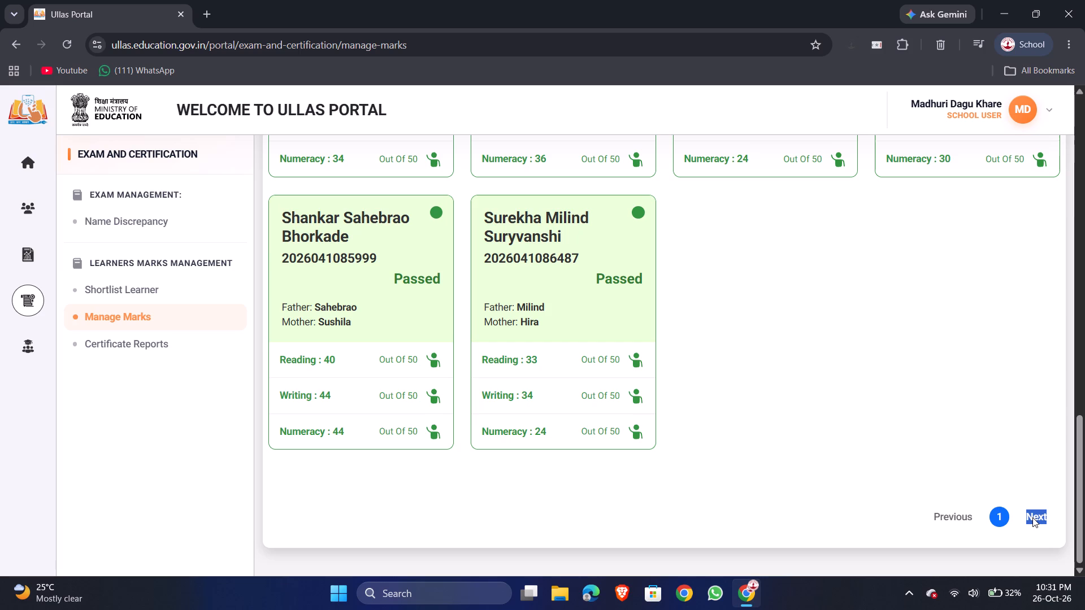
left_click(1032, 517)
Open the Certificate Reports page and dismiss the WhatsApp notification covering the table.
left_click(166, 346)
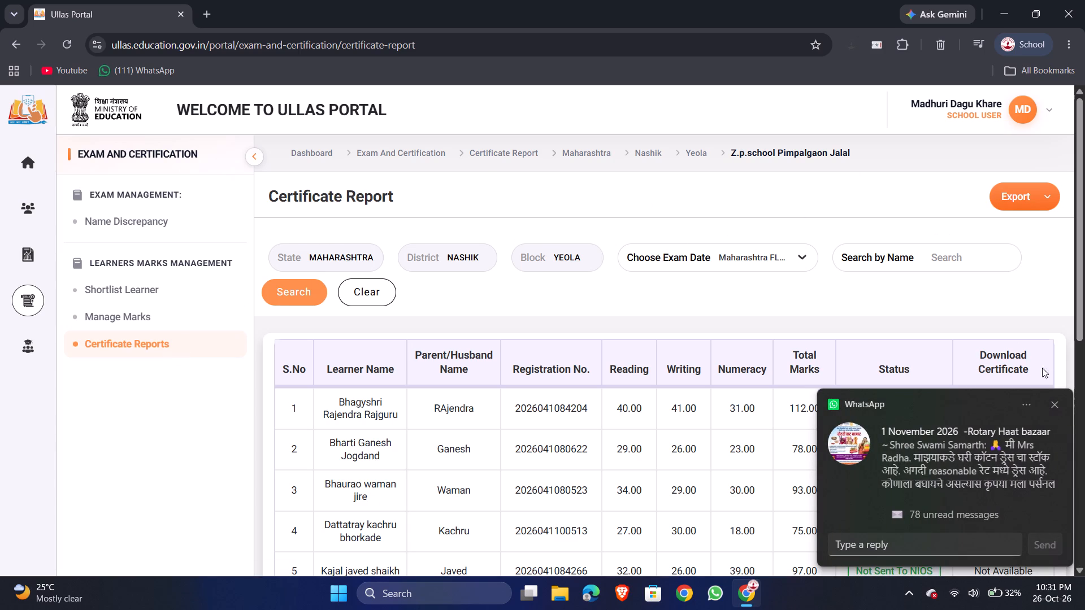
left_click(1057, 402)
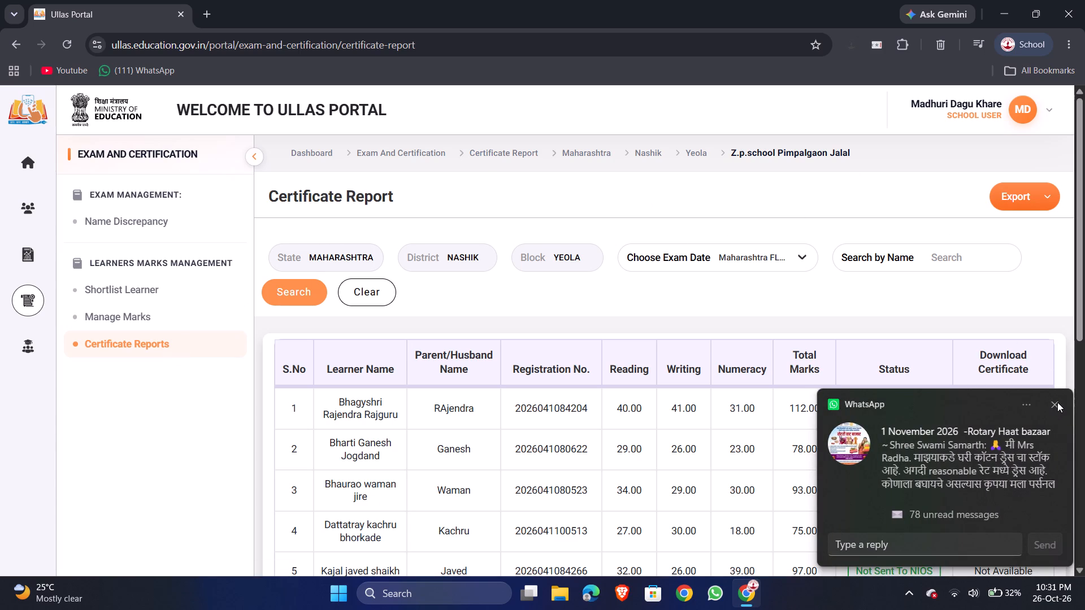
left_click(1057, 402)
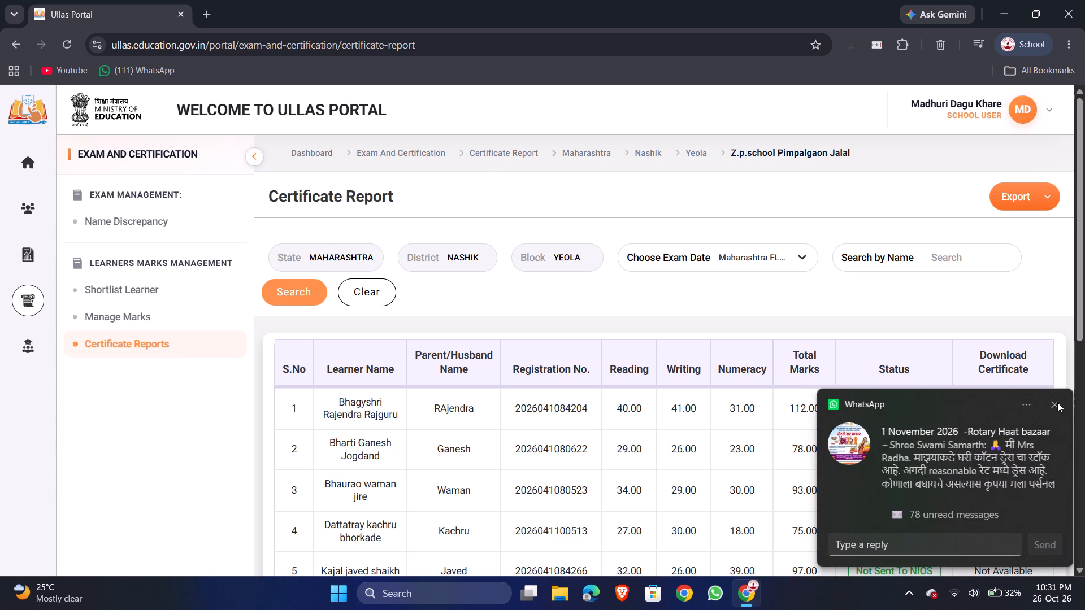
left_click(1053, 404)
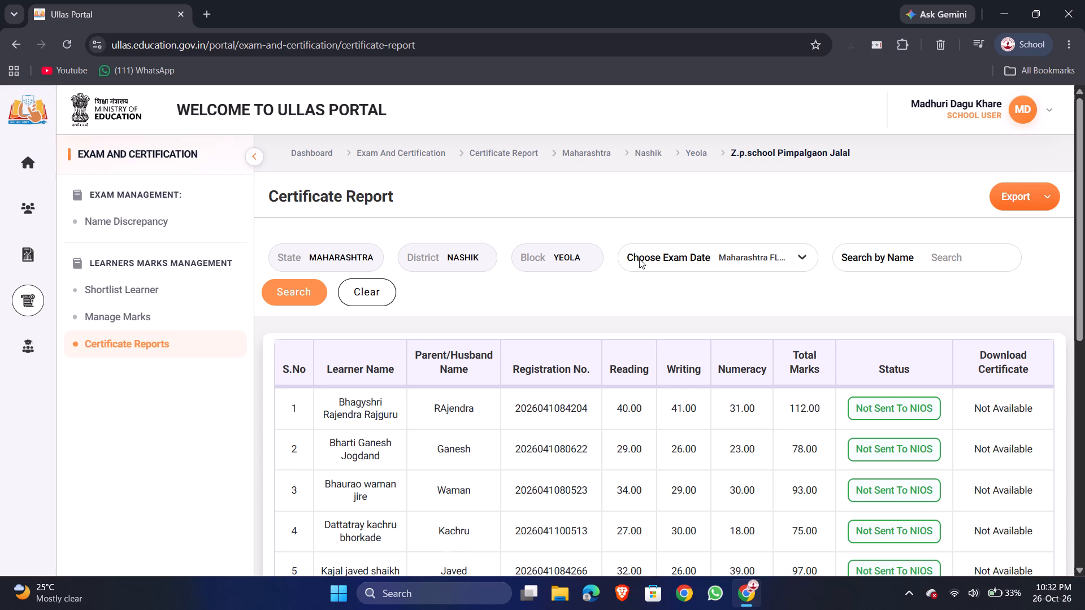
Examine the exam date choices and the marks, status and certificate availability of every learner in the certificate report.
left_click(802, 256)
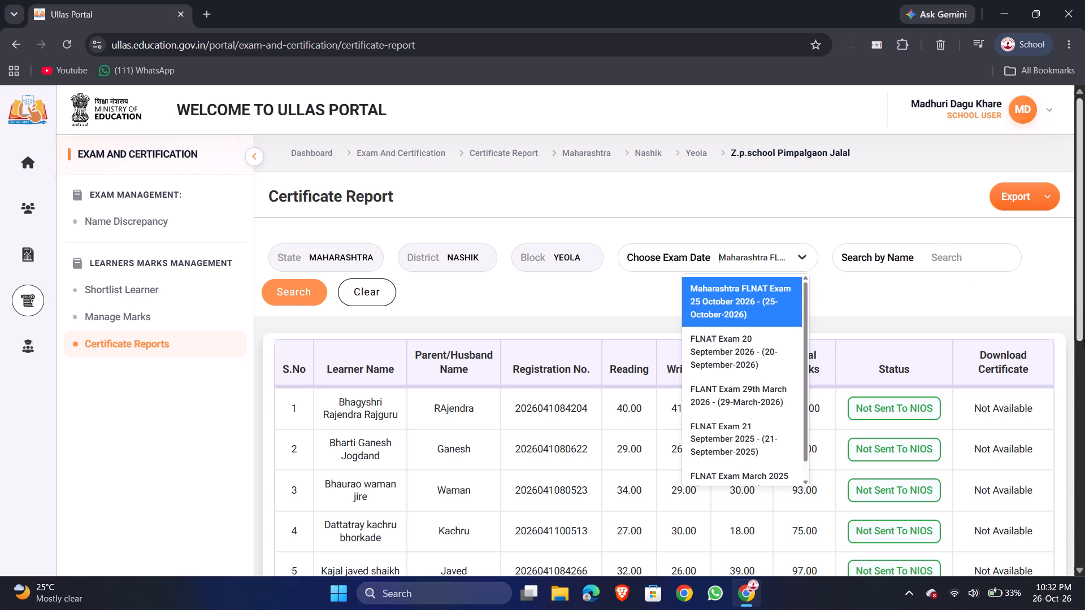
left_click(1082, 359)
triple_click(1082, 359)
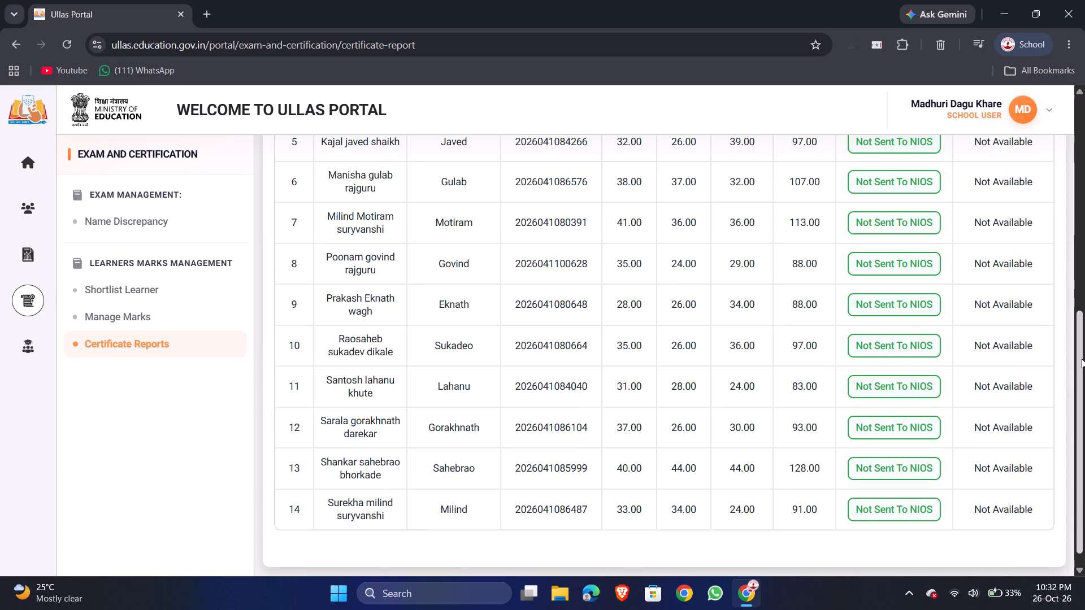
left_click(1083, 272)
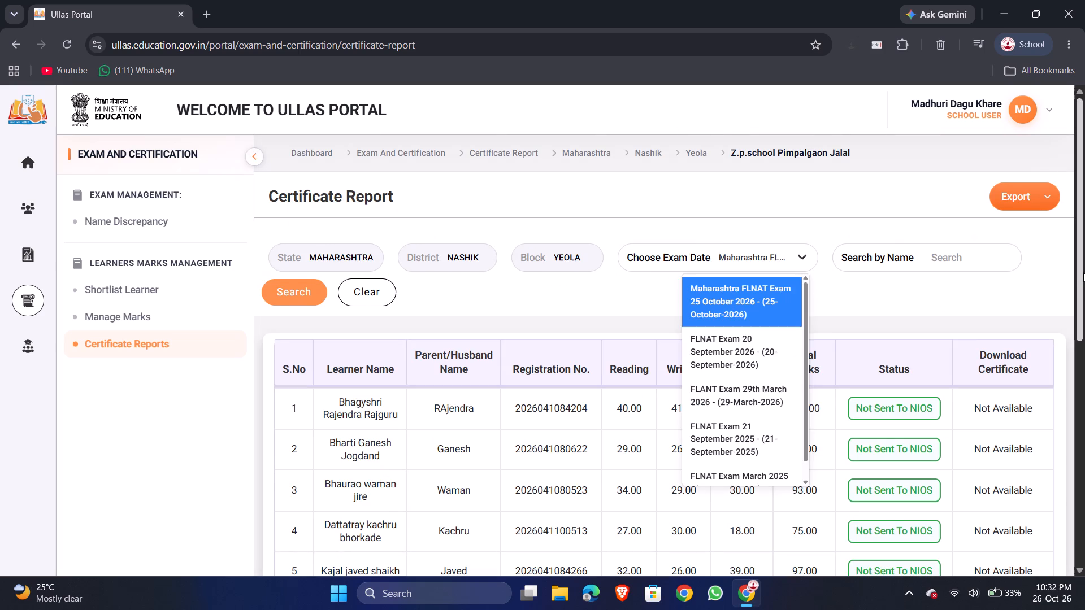
left_click(972, 295)
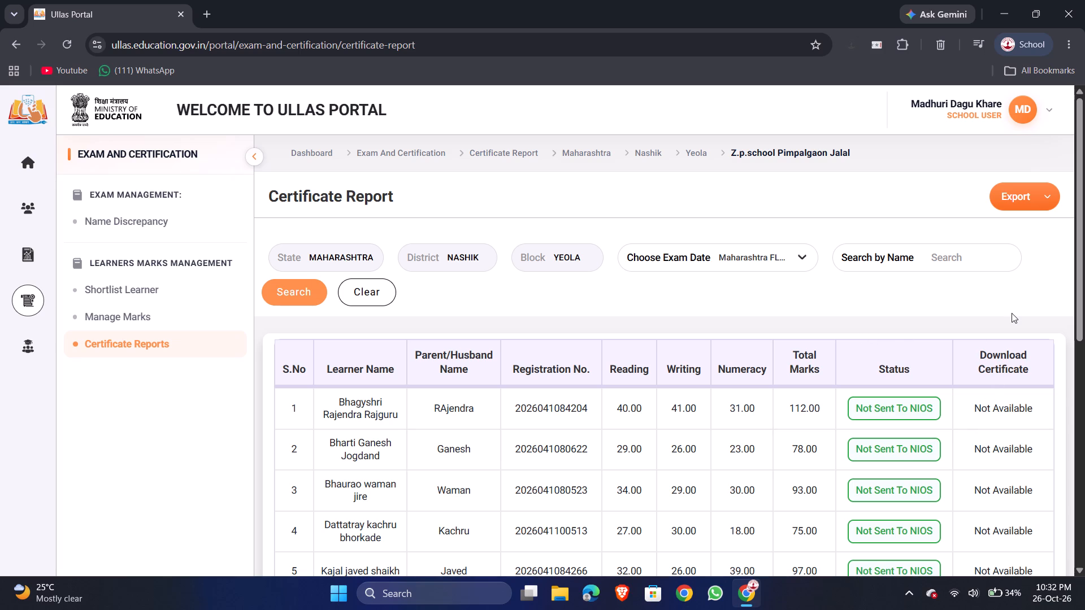
left_click(1080, 358)
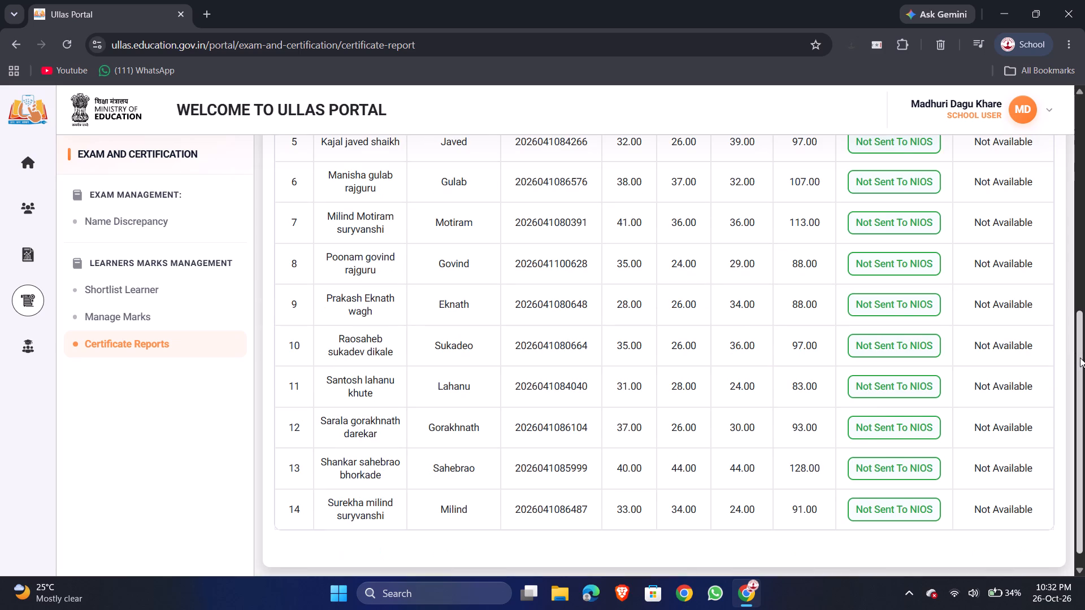
left_click(1079, 231)
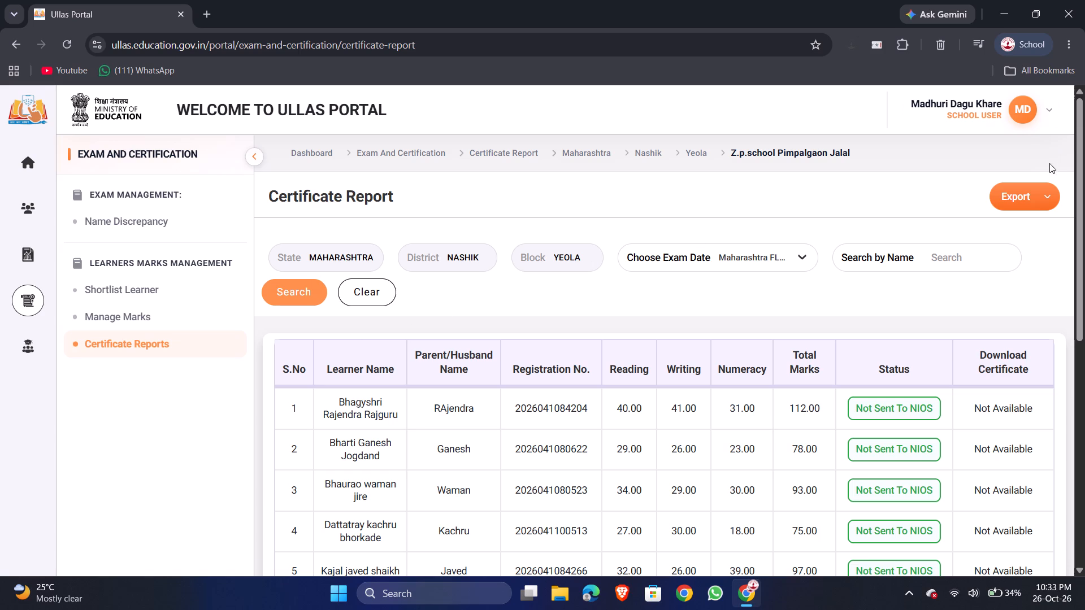
Export the certificate report as a PDF and open the downloaded file.
left_click(1048, 196)
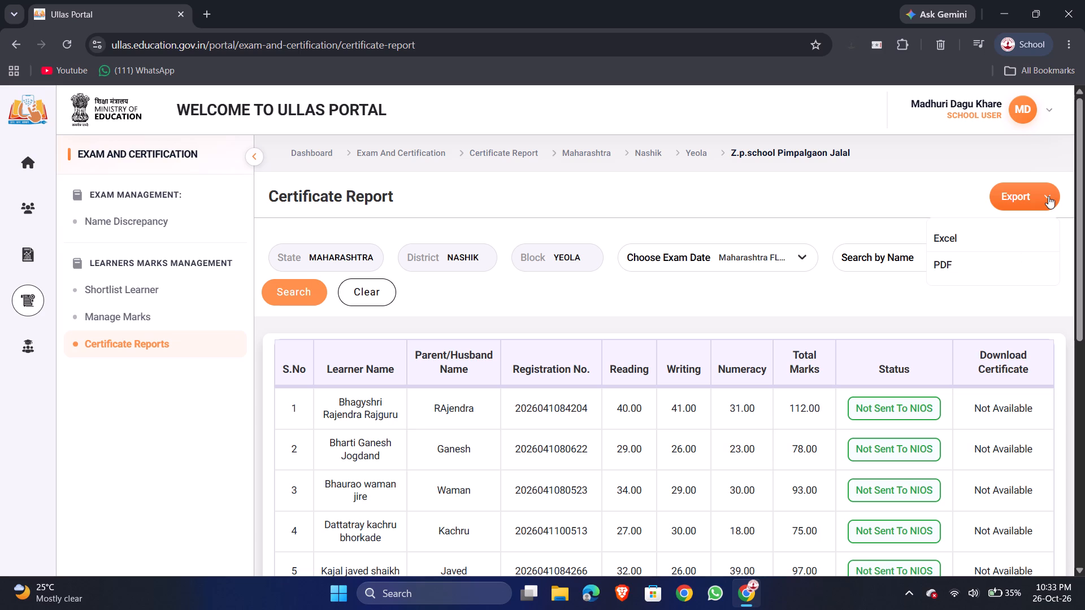
left_click(964, 268)
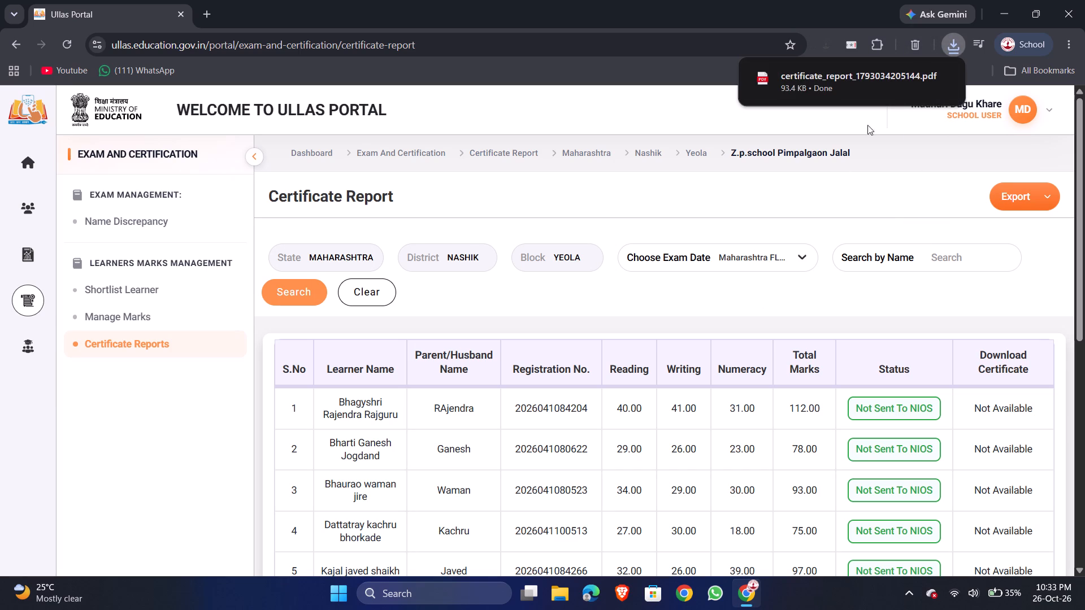
left_click(885, 91)
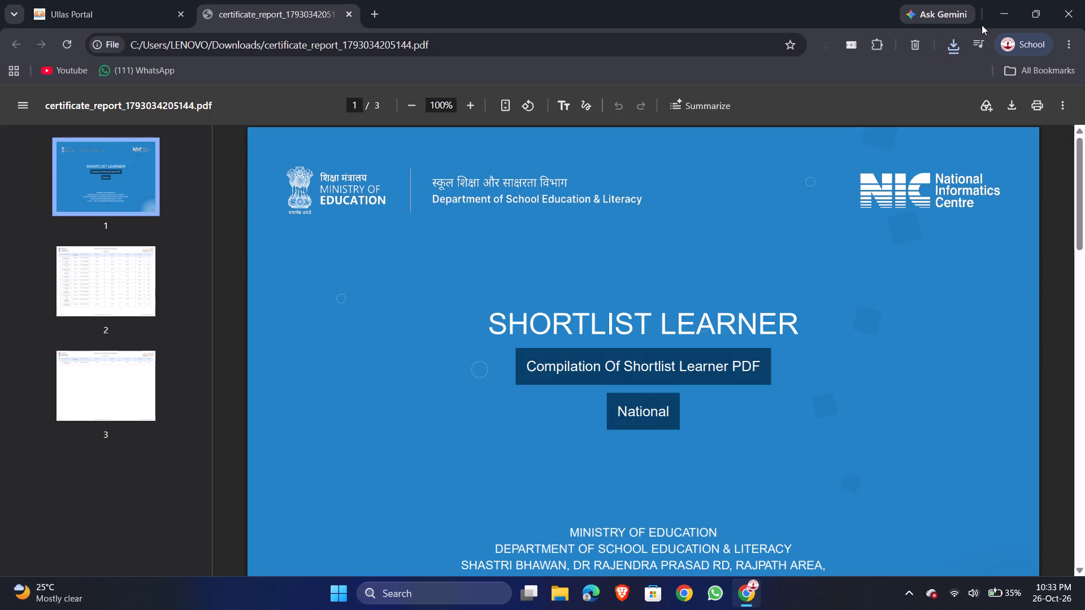
Review the learners' marks and statuses across the pages of the certificate report PDF.
left_click(1082, 263)
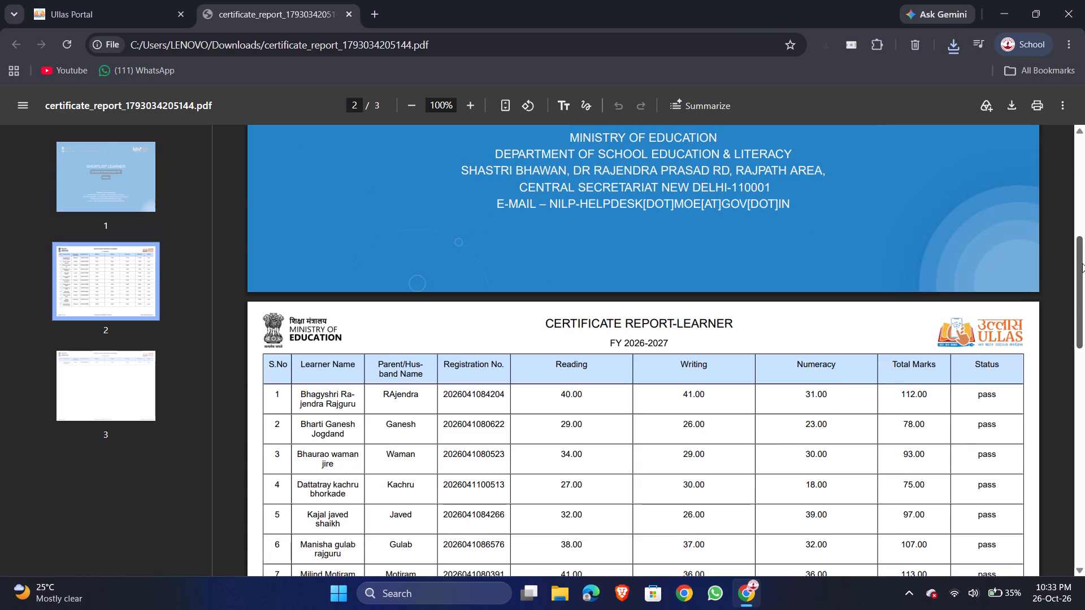
left_click(1083, 387)
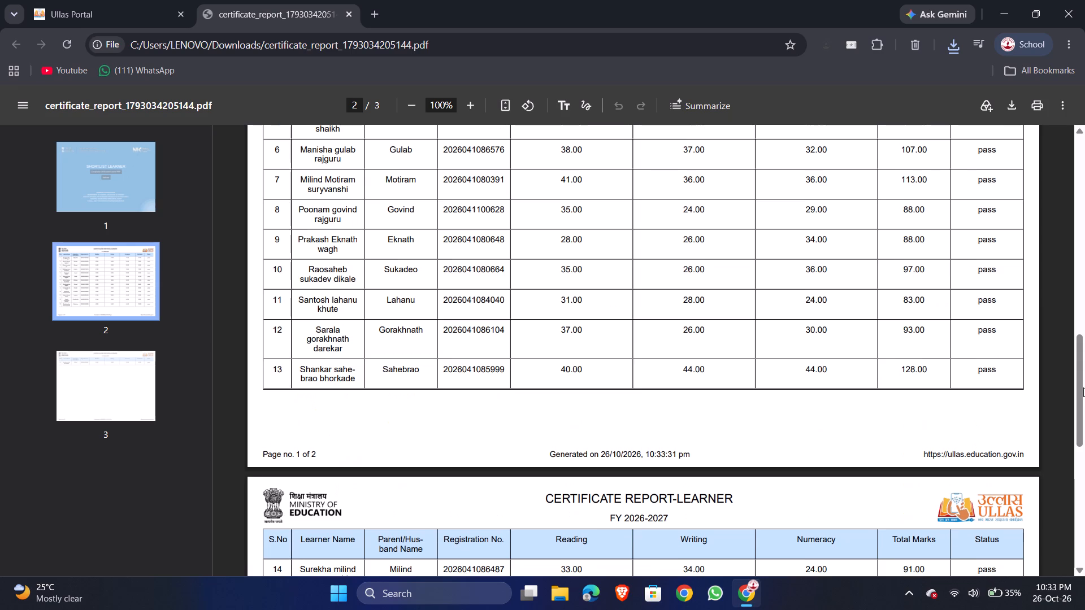
left_click(1082, 480)
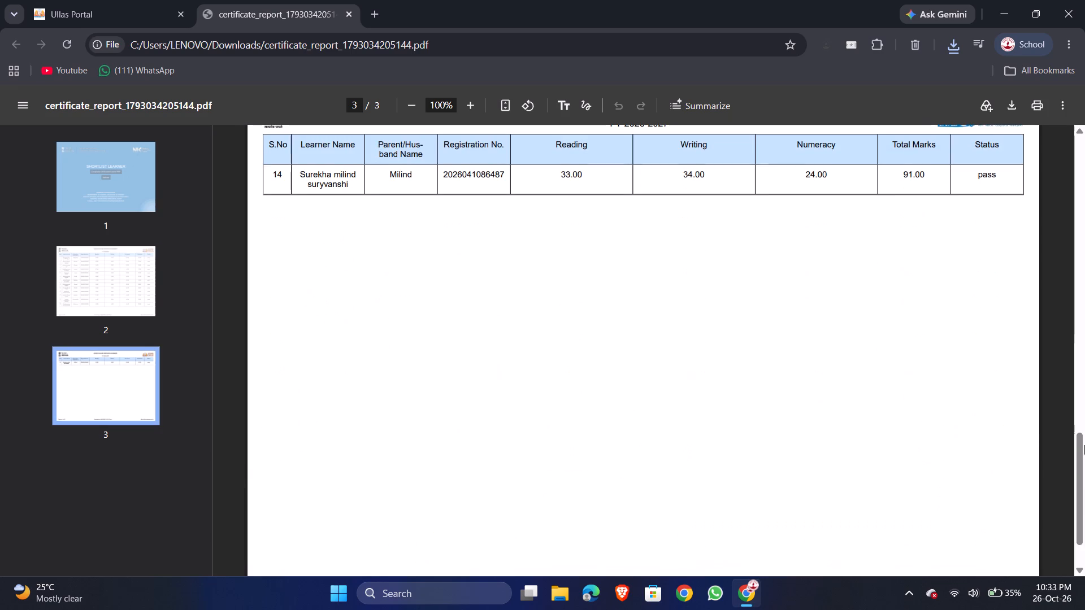
left_click(1075, 287)
left_click(1075, 287)
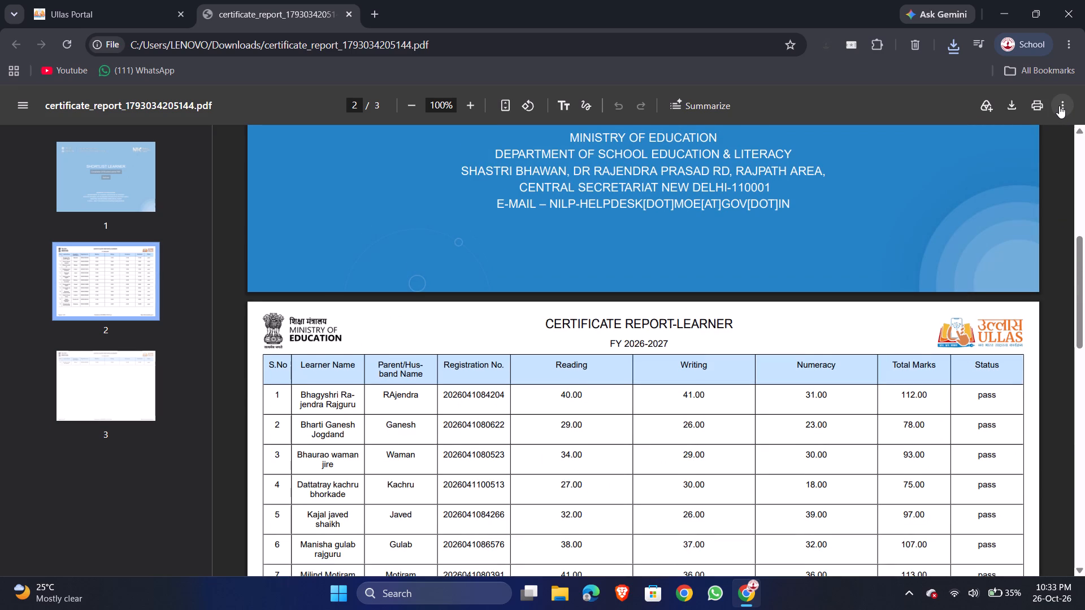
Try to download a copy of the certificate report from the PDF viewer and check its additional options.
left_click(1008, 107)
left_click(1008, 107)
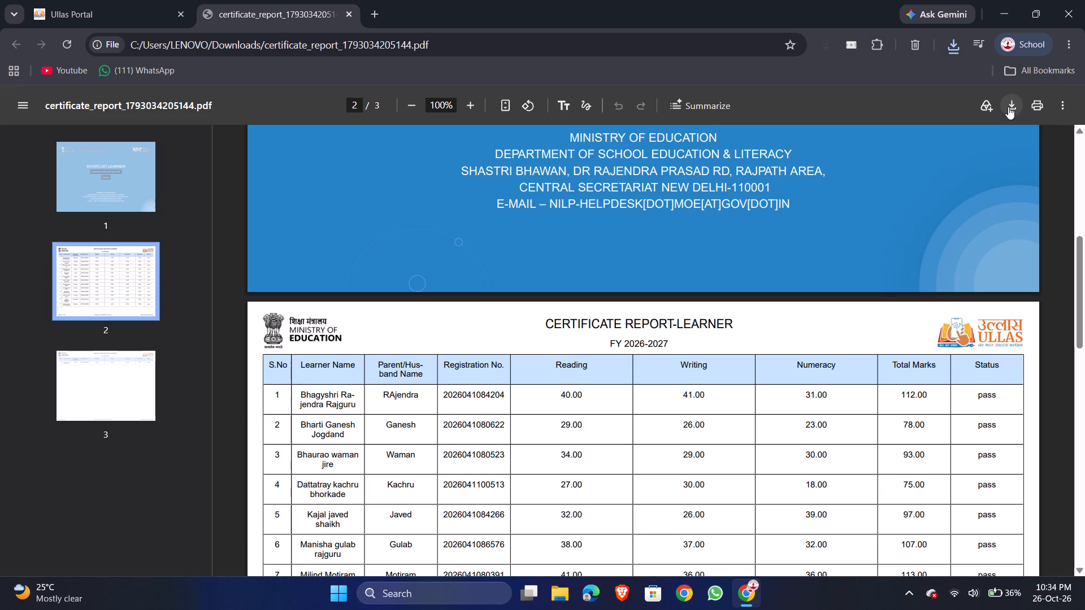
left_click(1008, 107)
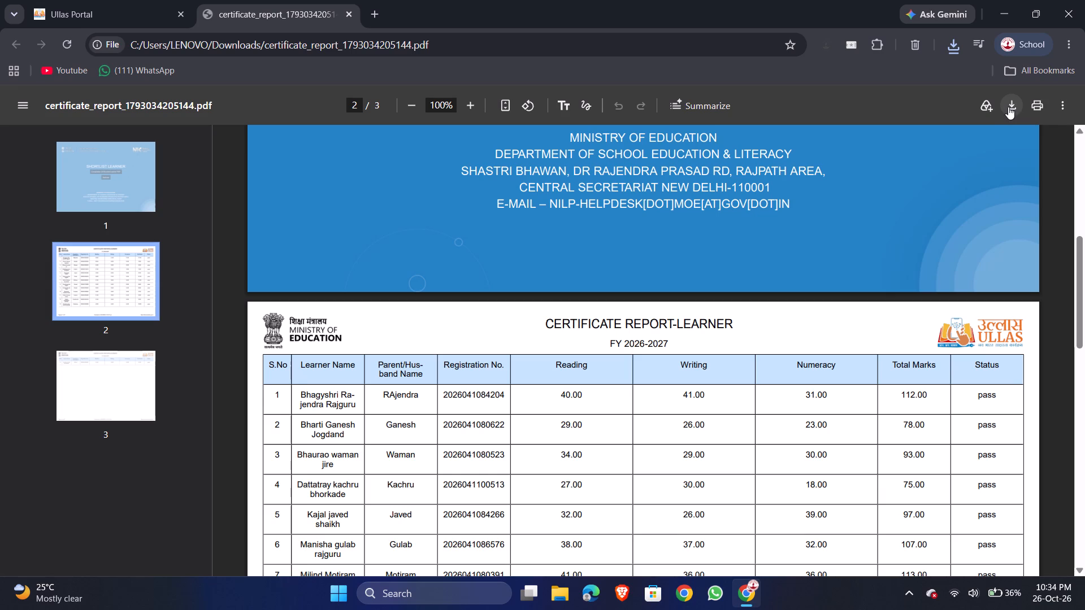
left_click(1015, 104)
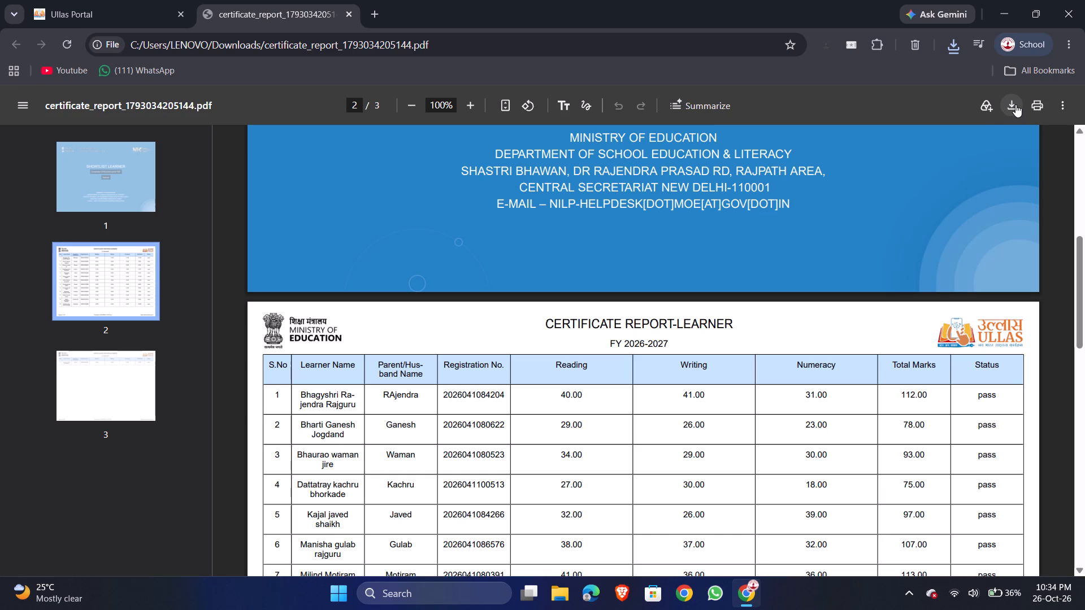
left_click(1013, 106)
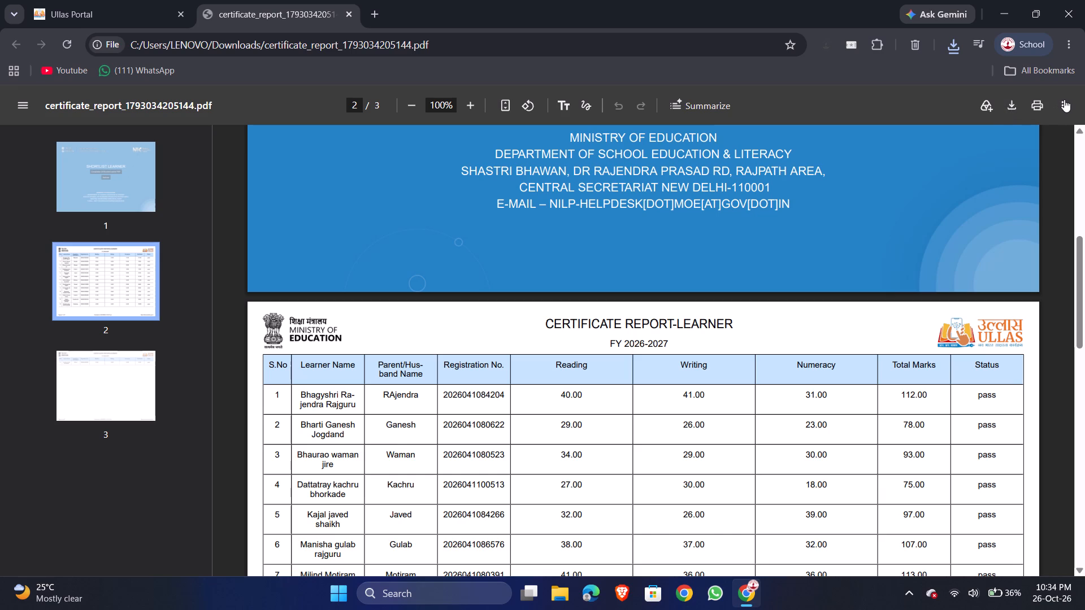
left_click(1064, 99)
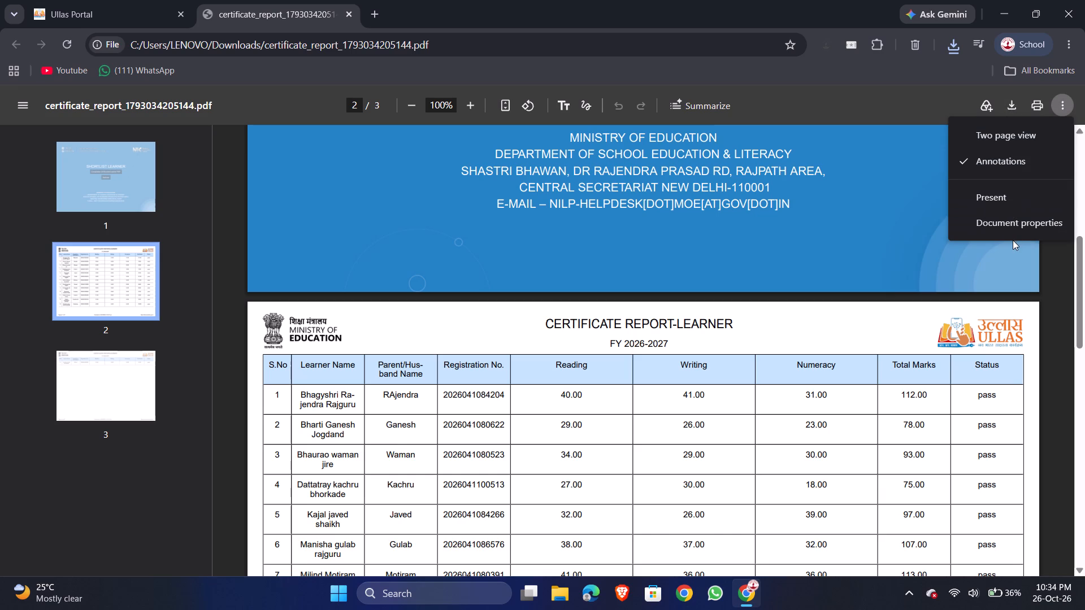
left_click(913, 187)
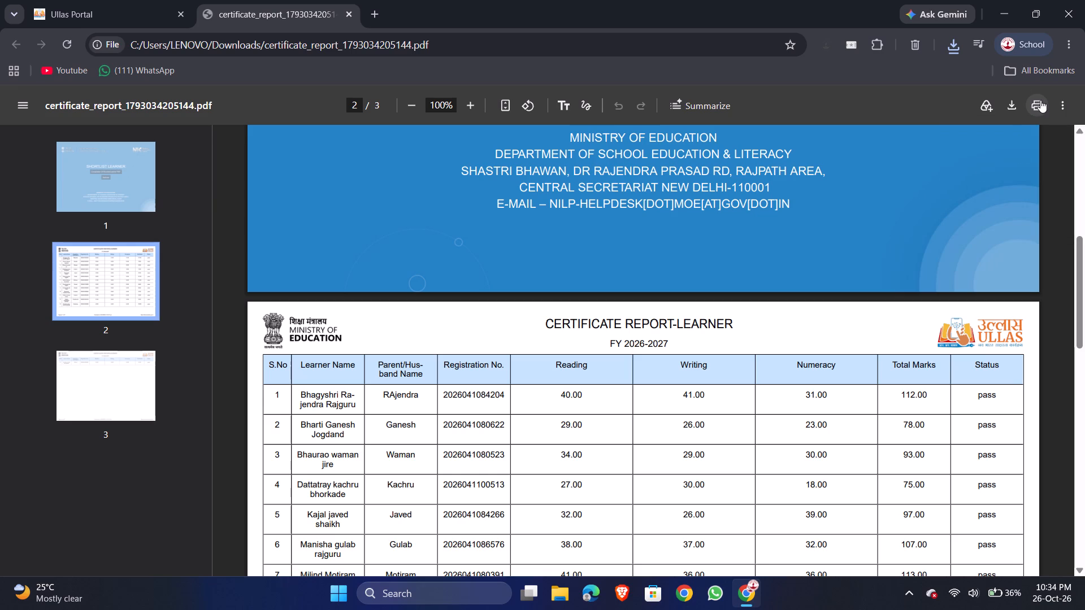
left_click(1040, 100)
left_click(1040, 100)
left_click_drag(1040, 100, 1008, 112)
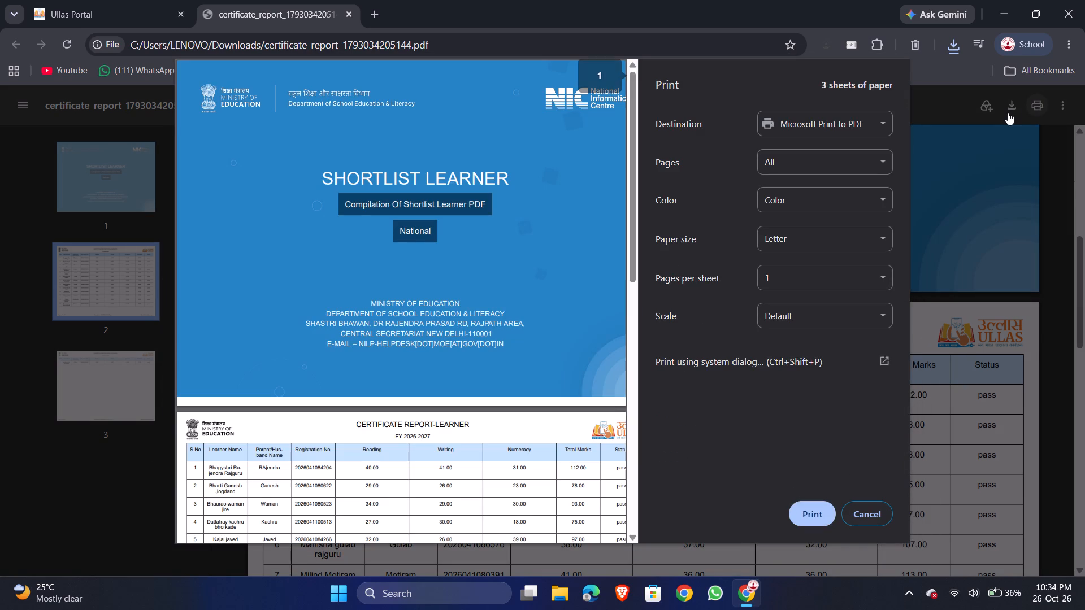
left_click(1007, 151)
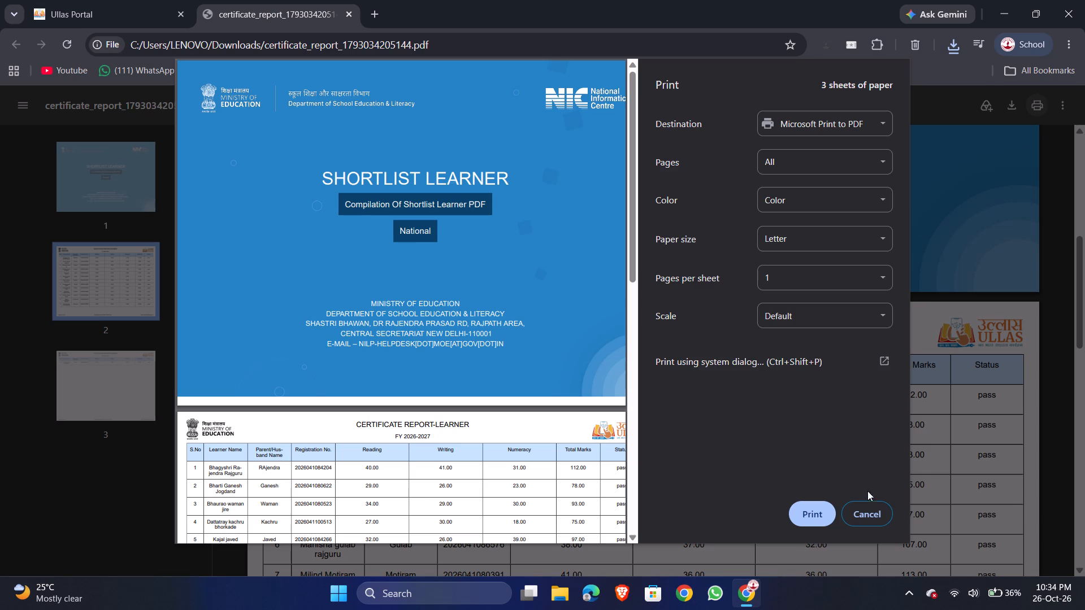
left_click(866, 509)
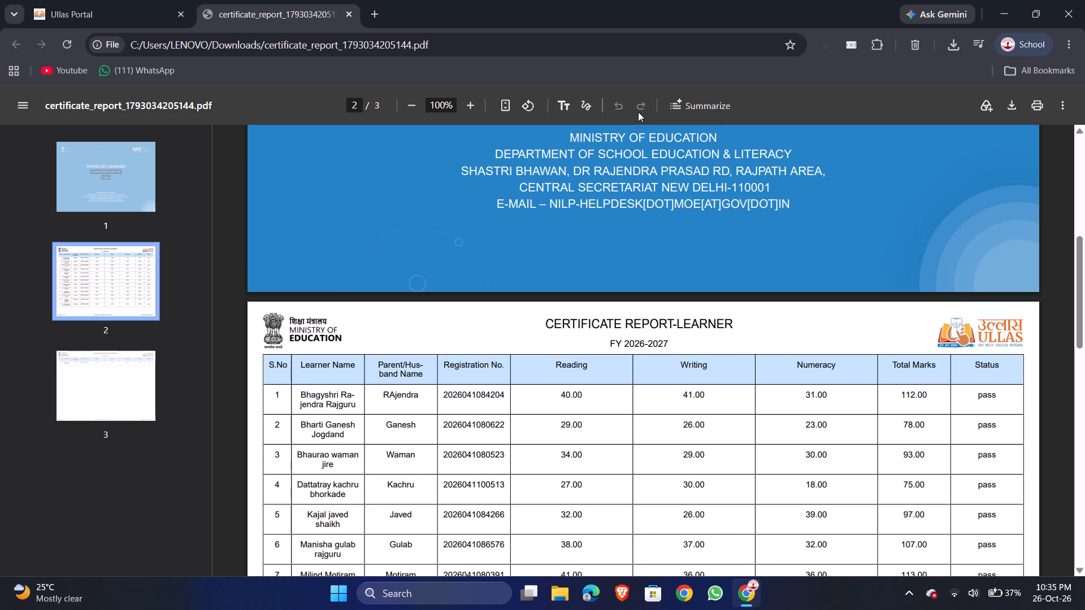
Download a copy of the certificate report PDF from the viewer.
left_click(1008, 106)
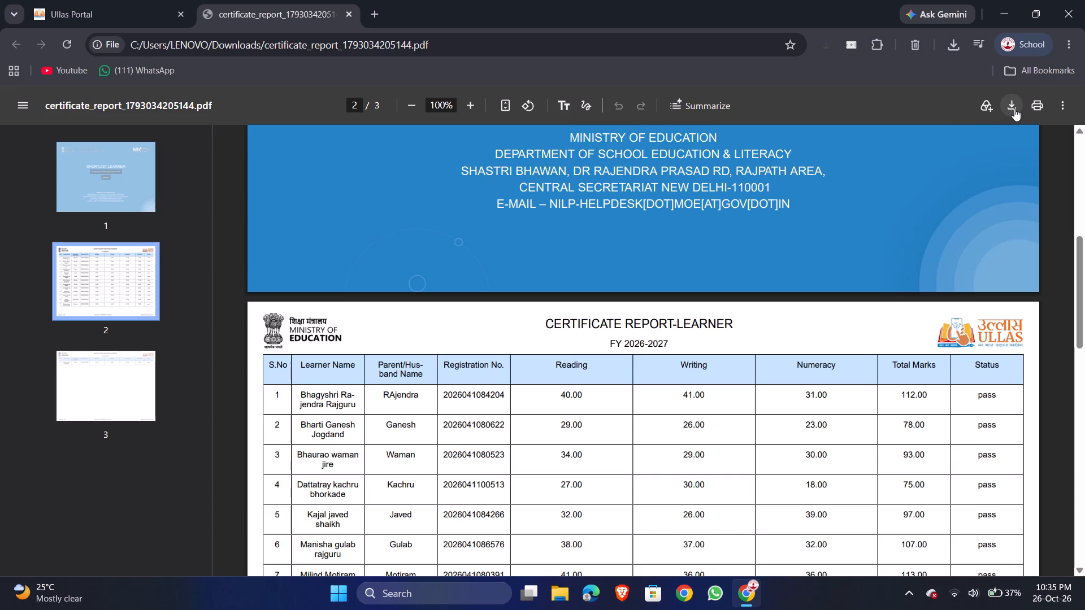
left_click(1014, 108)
Recheck the learners' marks and statuses through the last page of the certificate report PDF.
scroll(713, 282, "down", 1)
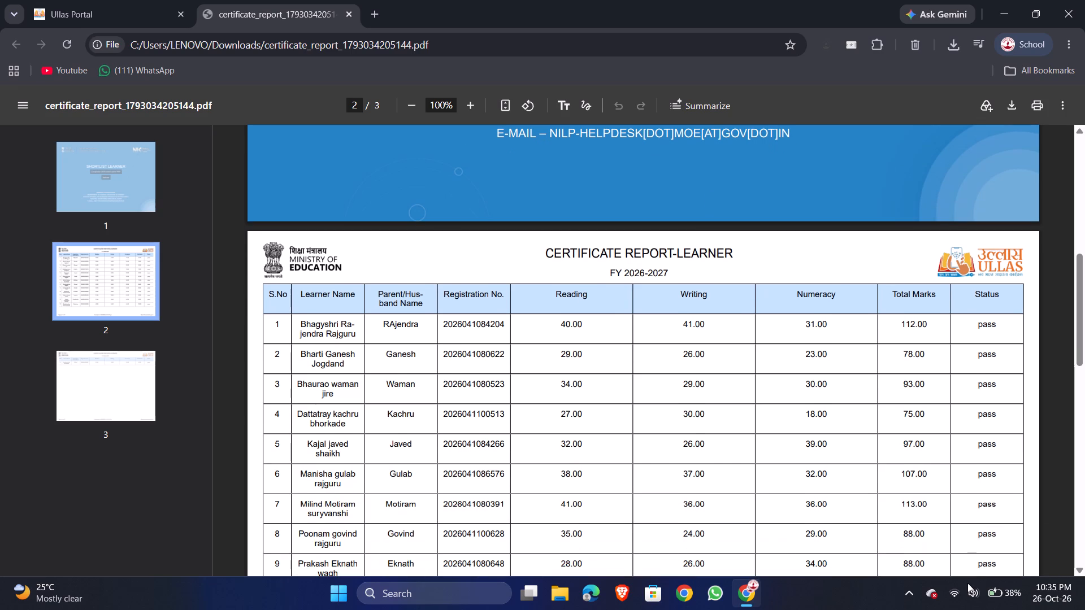
left_click(974, 594)
scroll(974, 594, "up", 1)
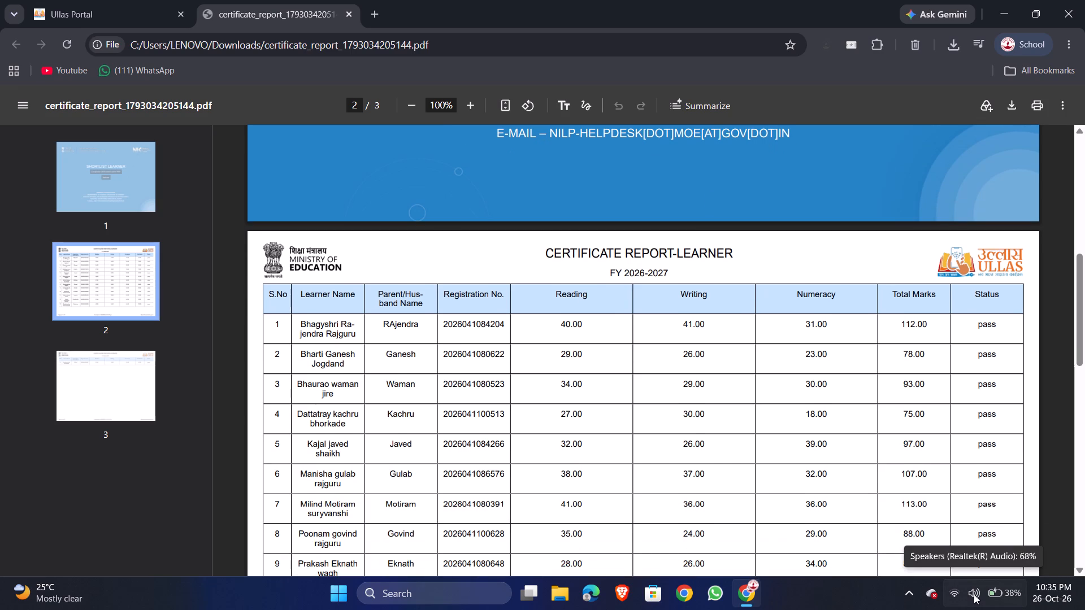
scroll(974, 594, "down", 3)
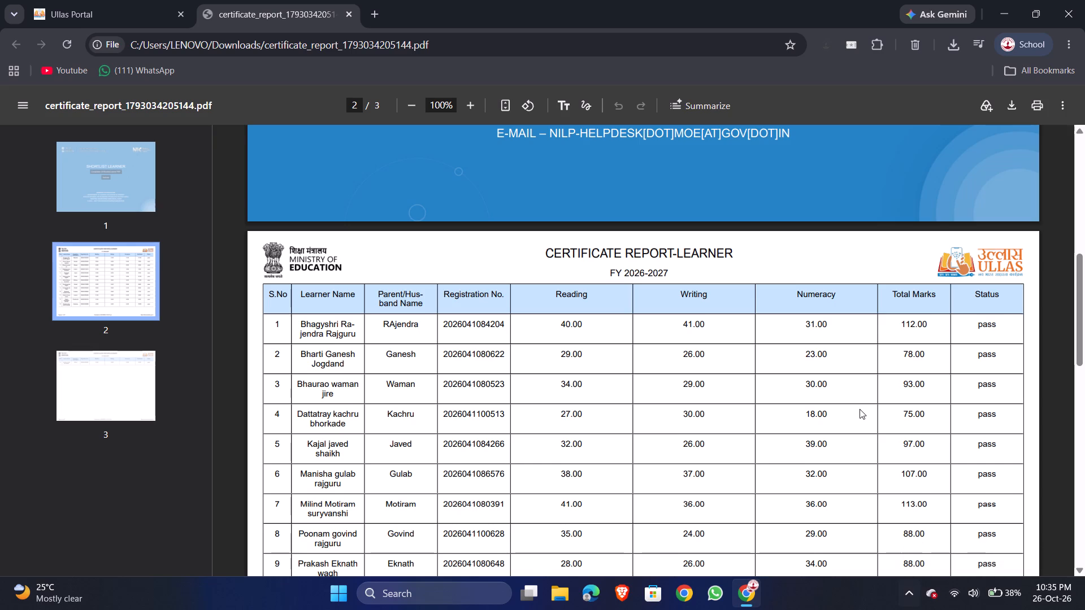
scroll(860, 408, "down", 19)
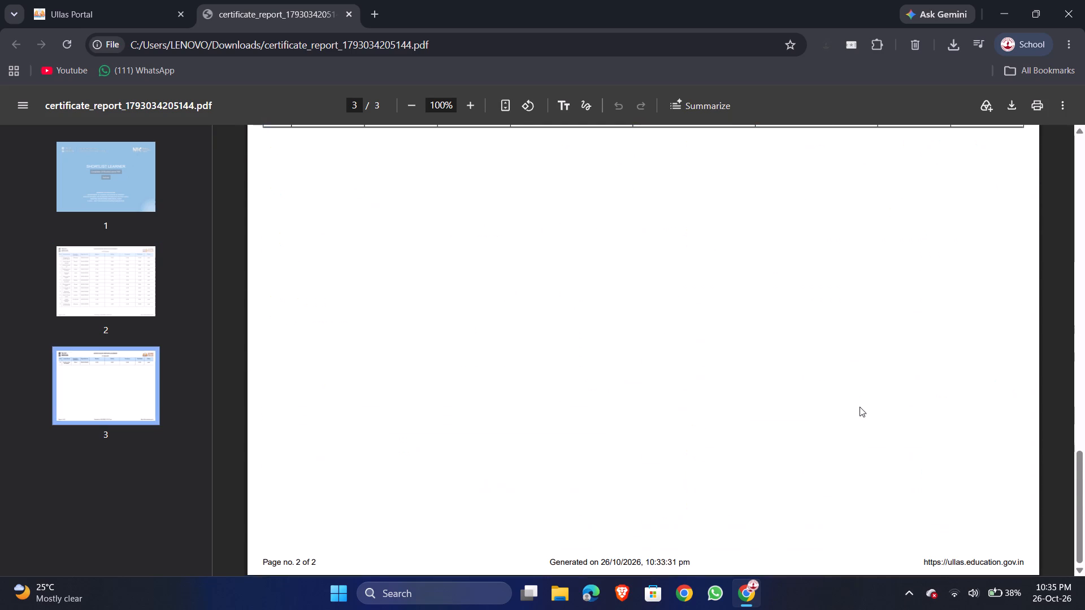
scroll(860, 407, "up", 14)
scroll(867, 395, "down", 11)
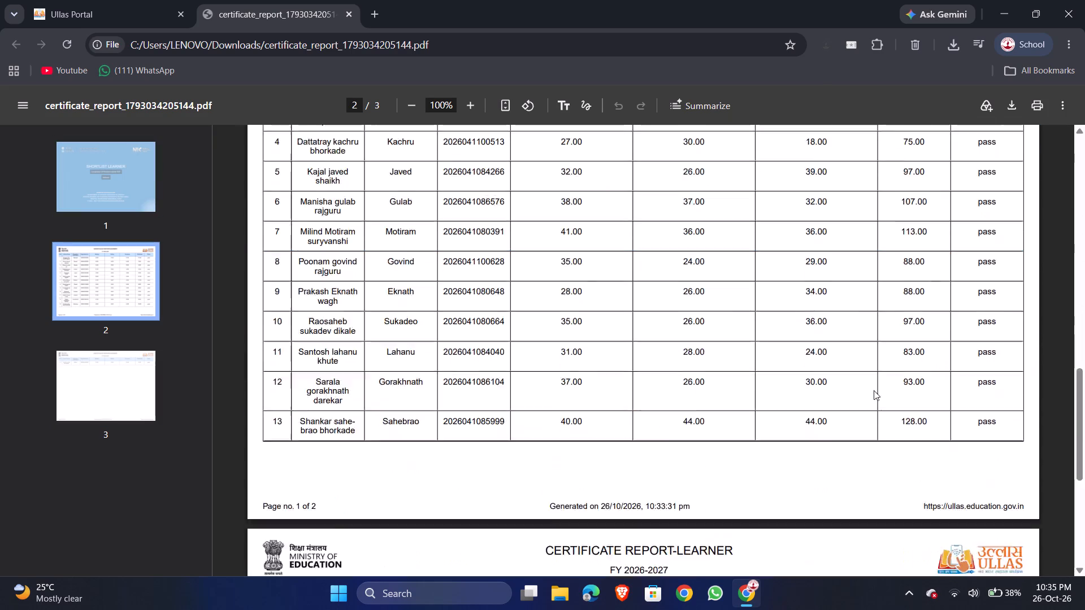
scroll(874, 390, "down", 16)
scroll(874, 390, "up", 7)
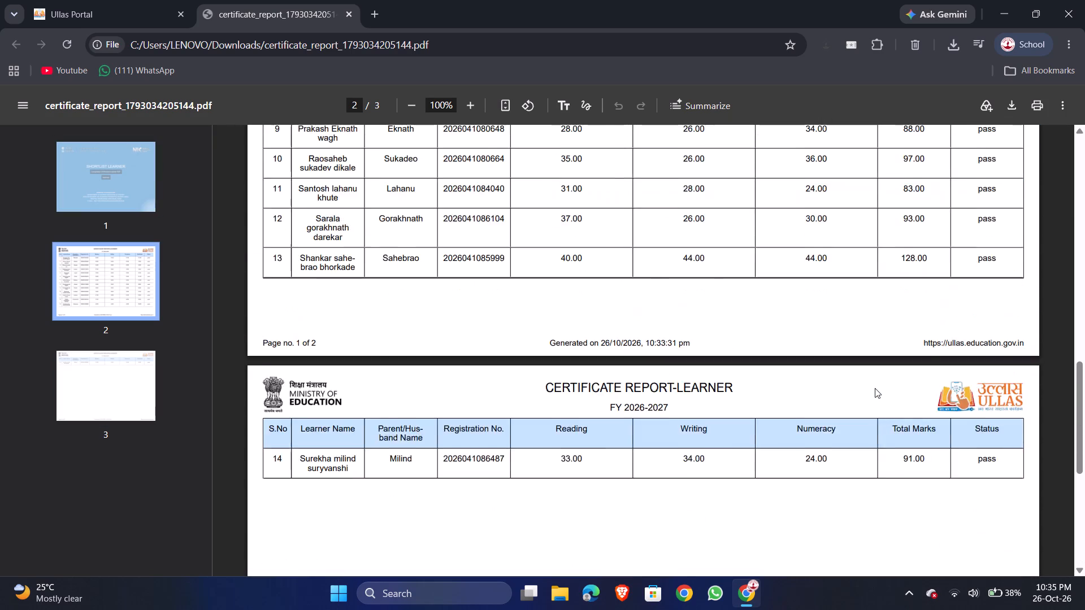
scroll(875, 388, "up", 1)
scroll(875, 388, "down", 4)
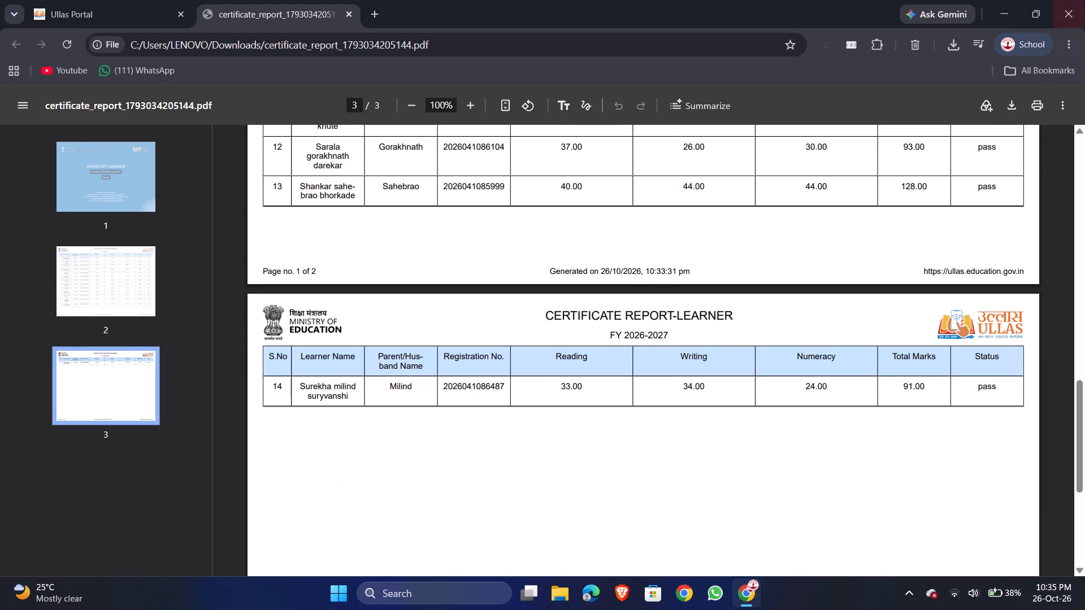
left_click(1011, 108)
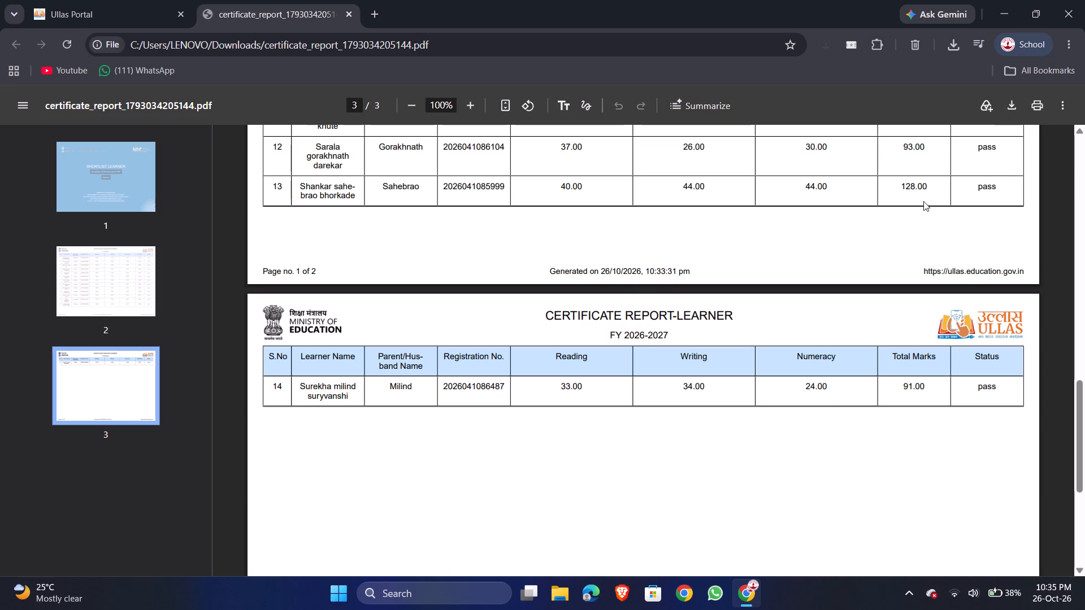
Switch to File Explorer and open the Downloads folder.
left_click(553, 595)
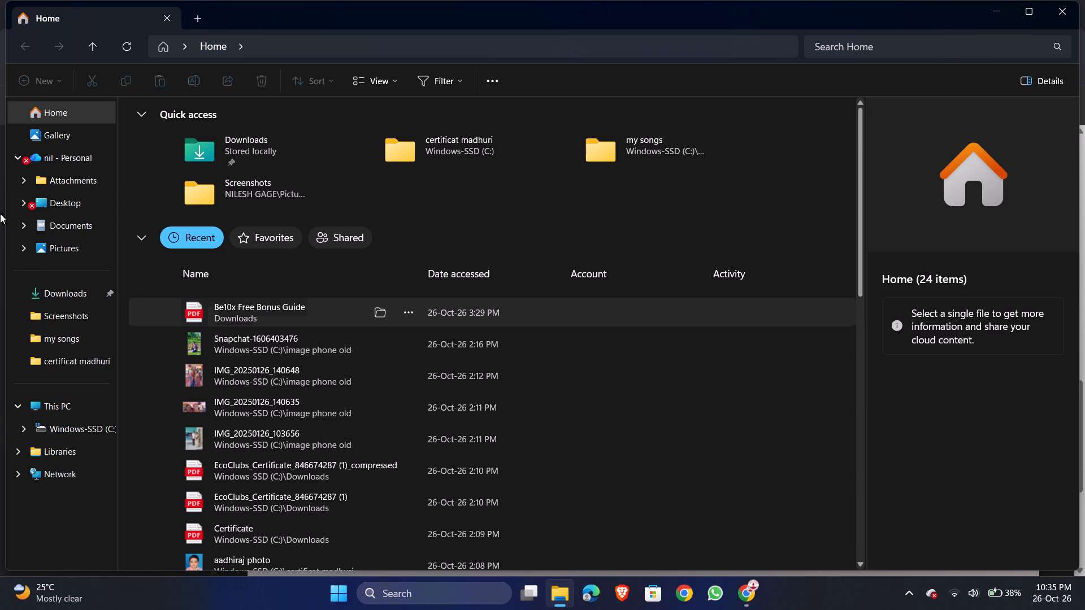
left_click(48, 295)
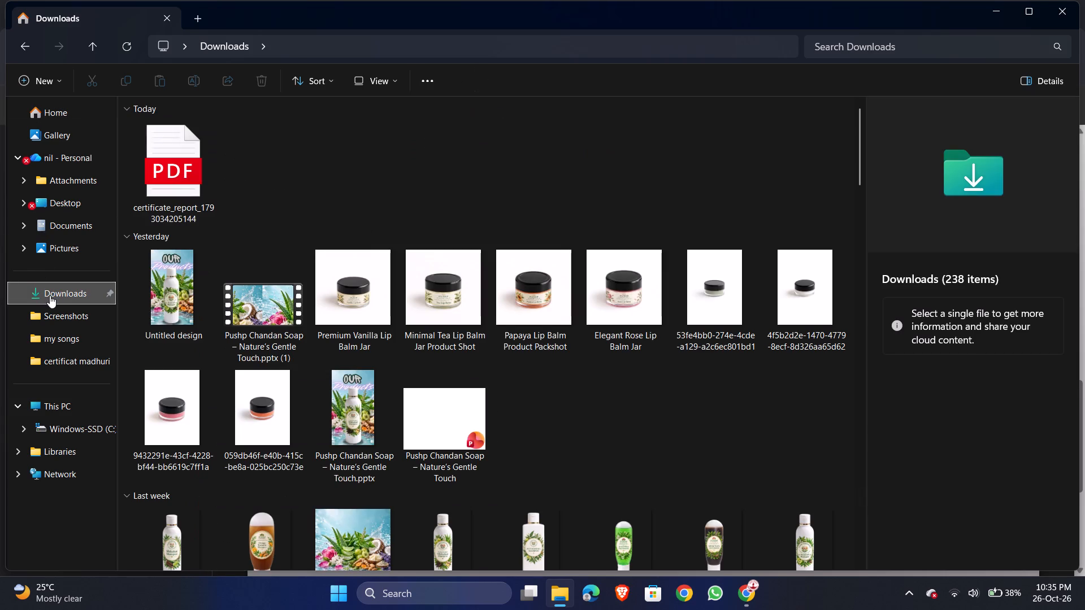
Rename the certificate report PDF by adding "pimpalgaon jalal ullas report 2026 " before its existing file name.
right_click(170, 214)
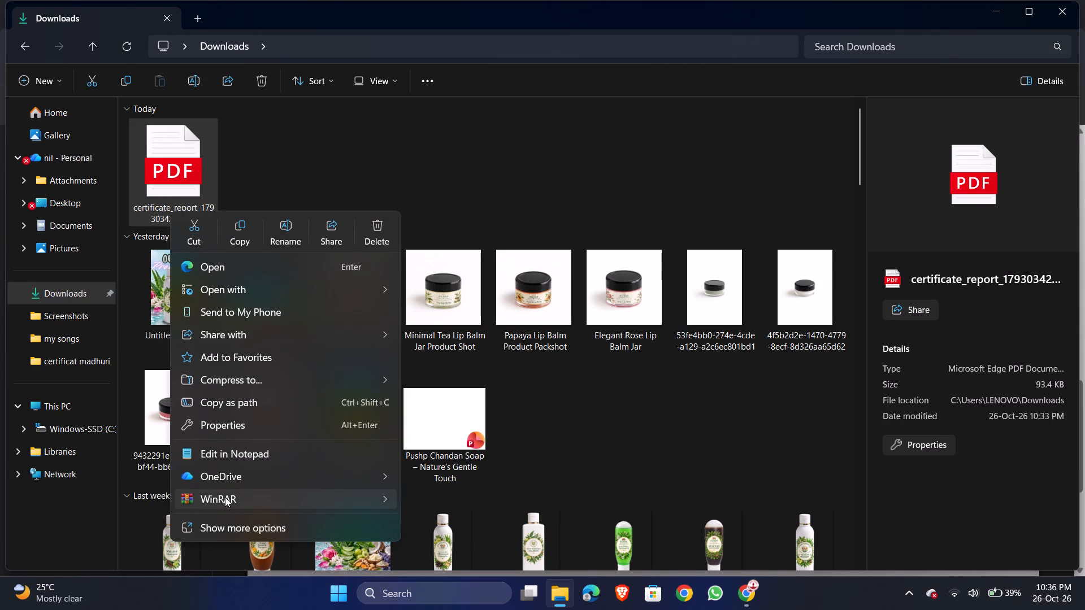
left_click(264, 530)
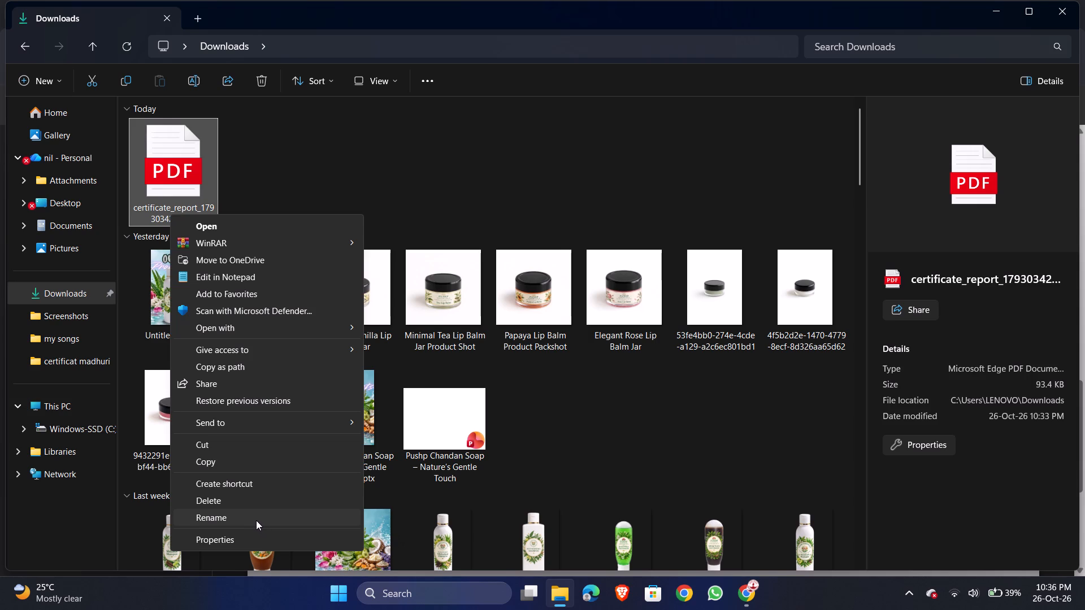
left_click(256, 520)
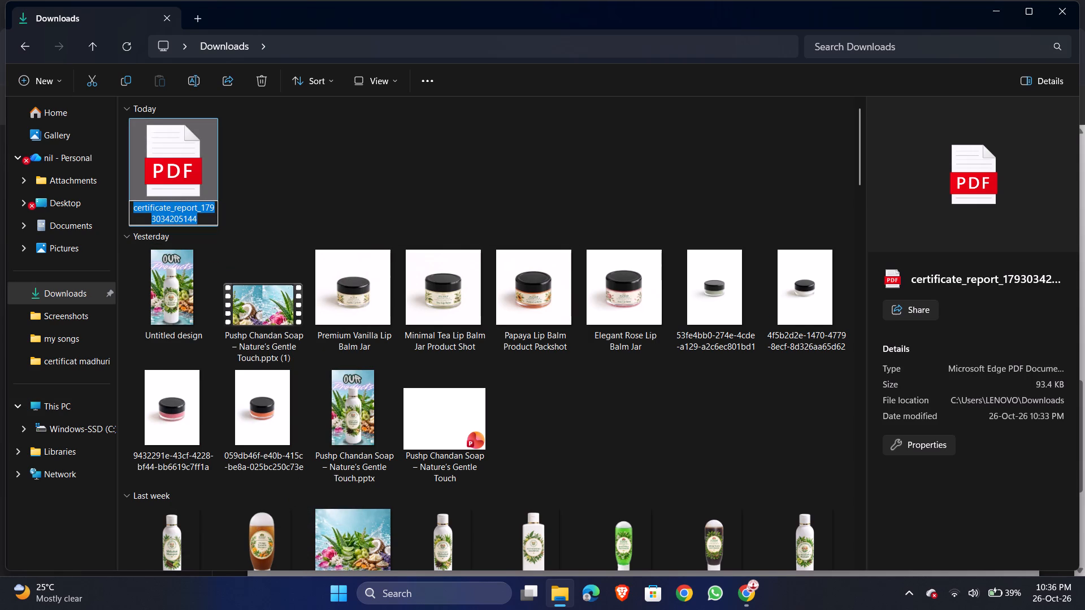
left_click(131, 207)
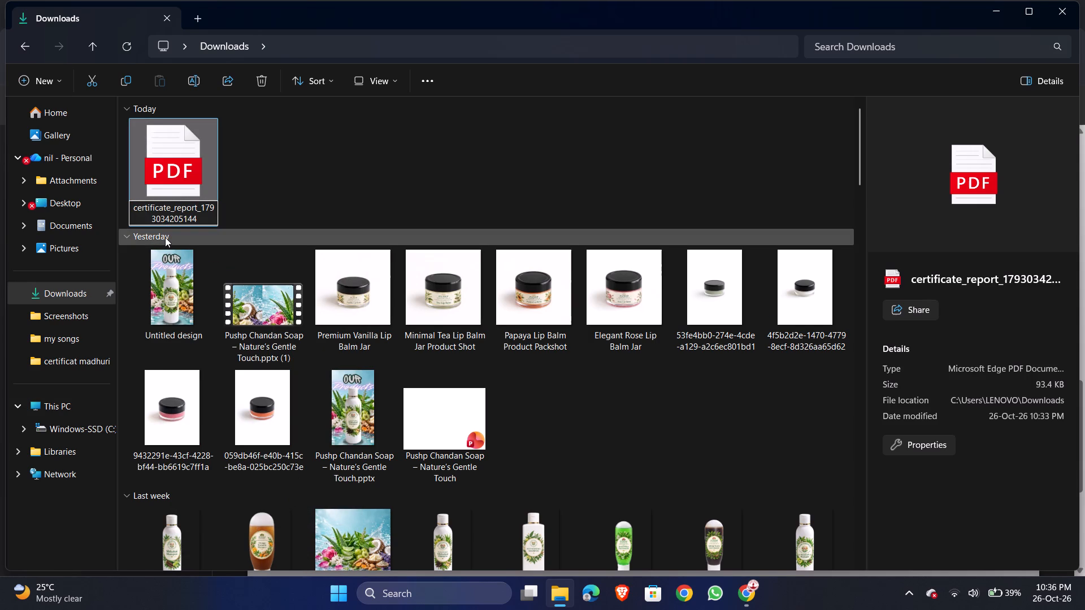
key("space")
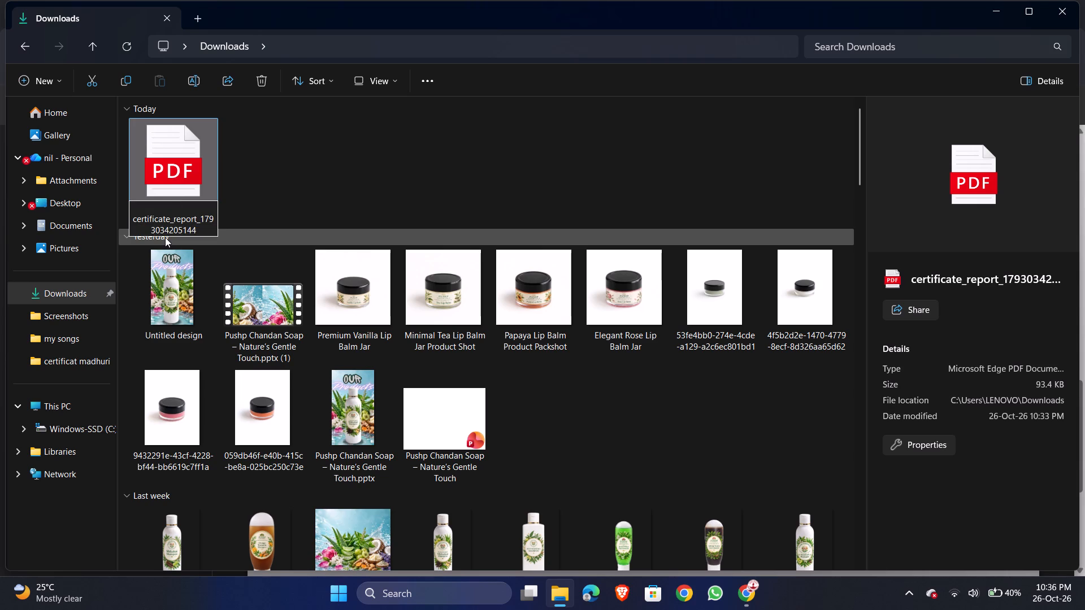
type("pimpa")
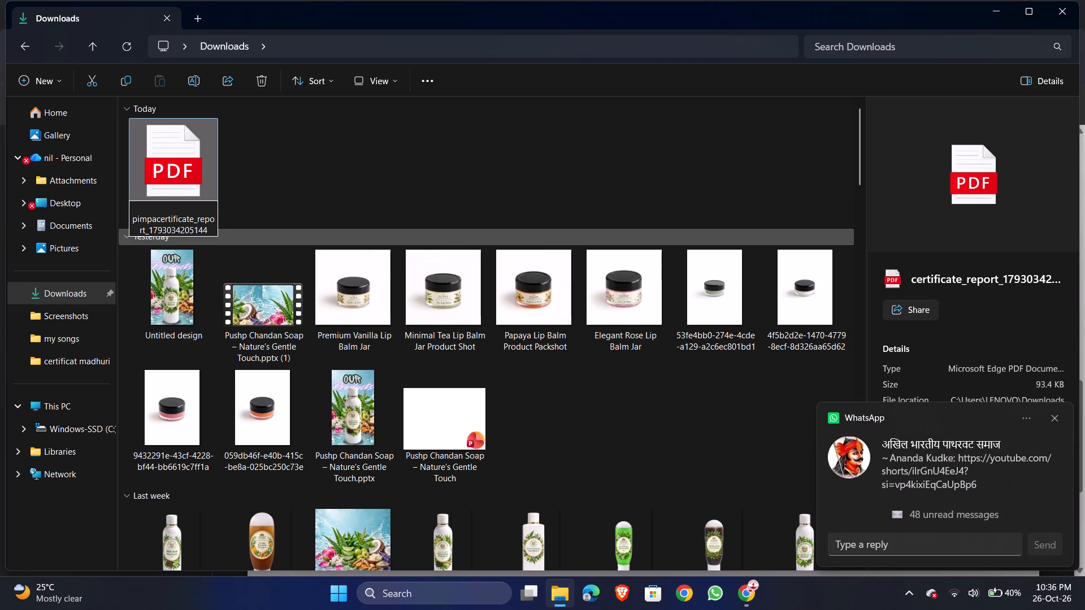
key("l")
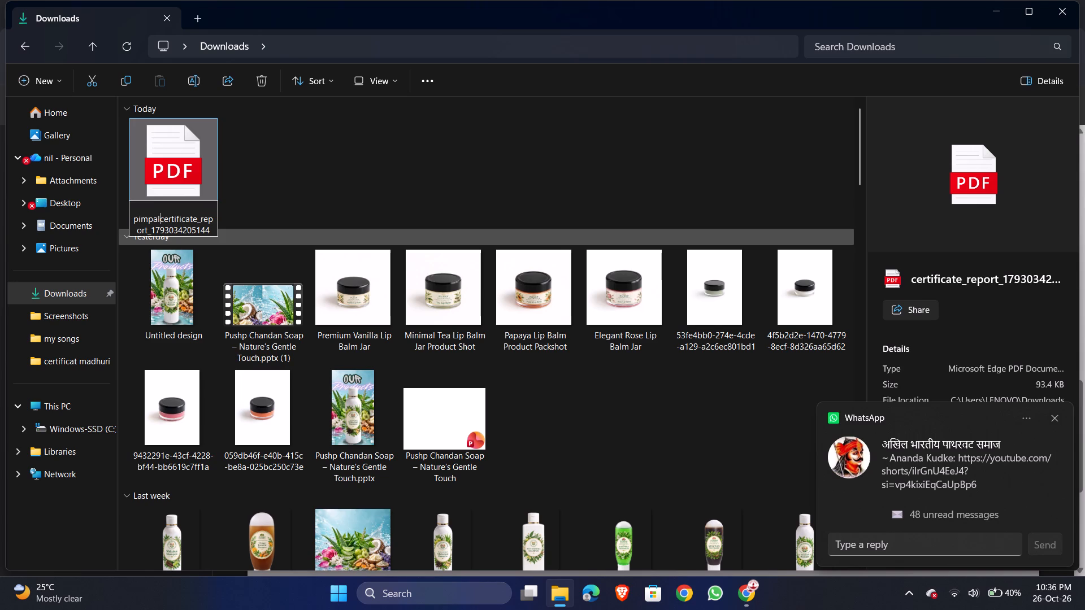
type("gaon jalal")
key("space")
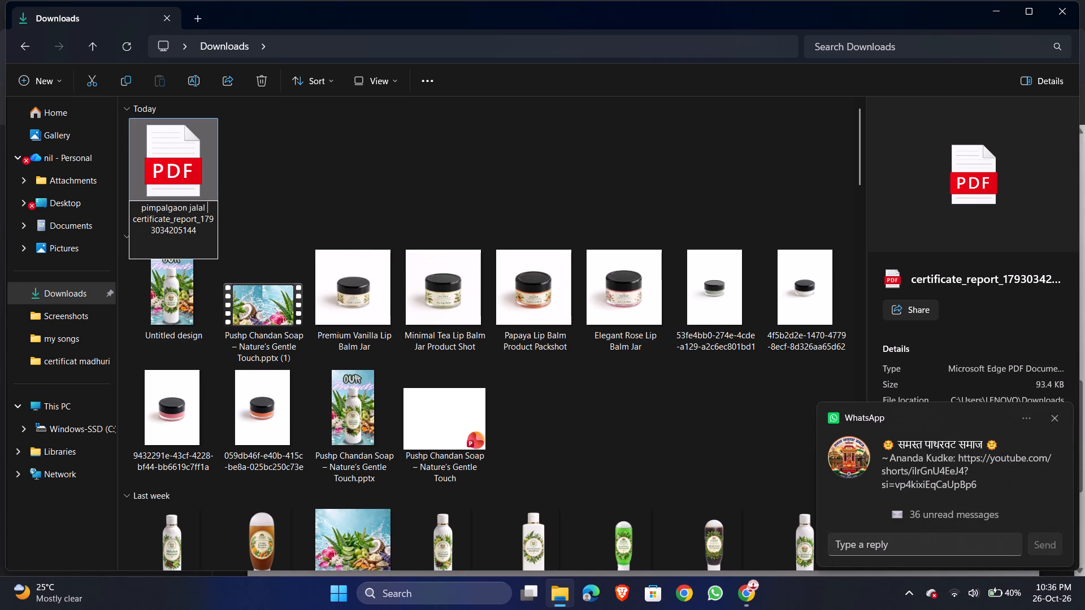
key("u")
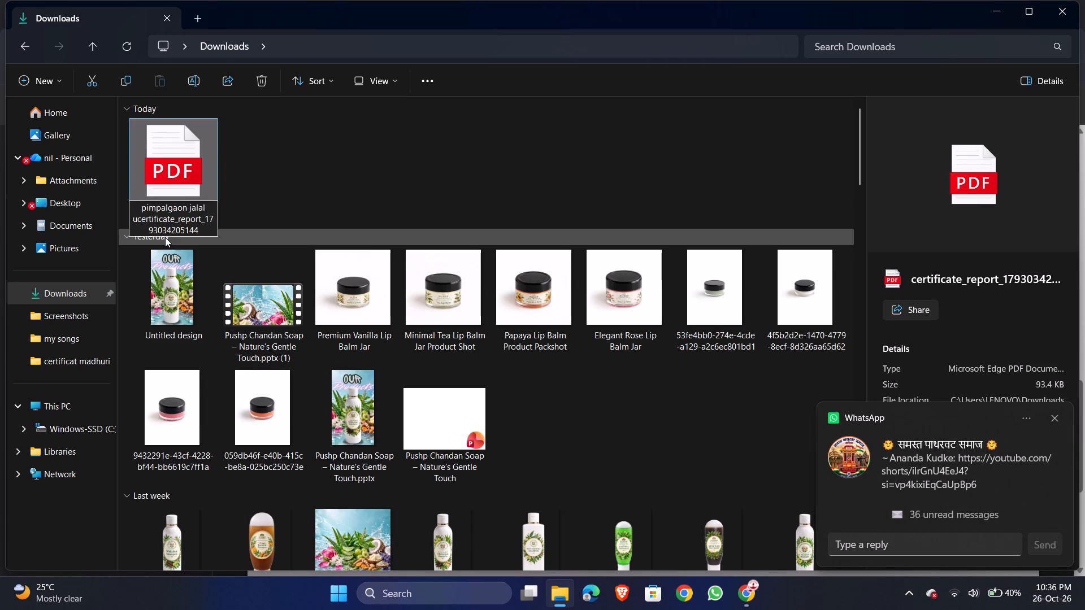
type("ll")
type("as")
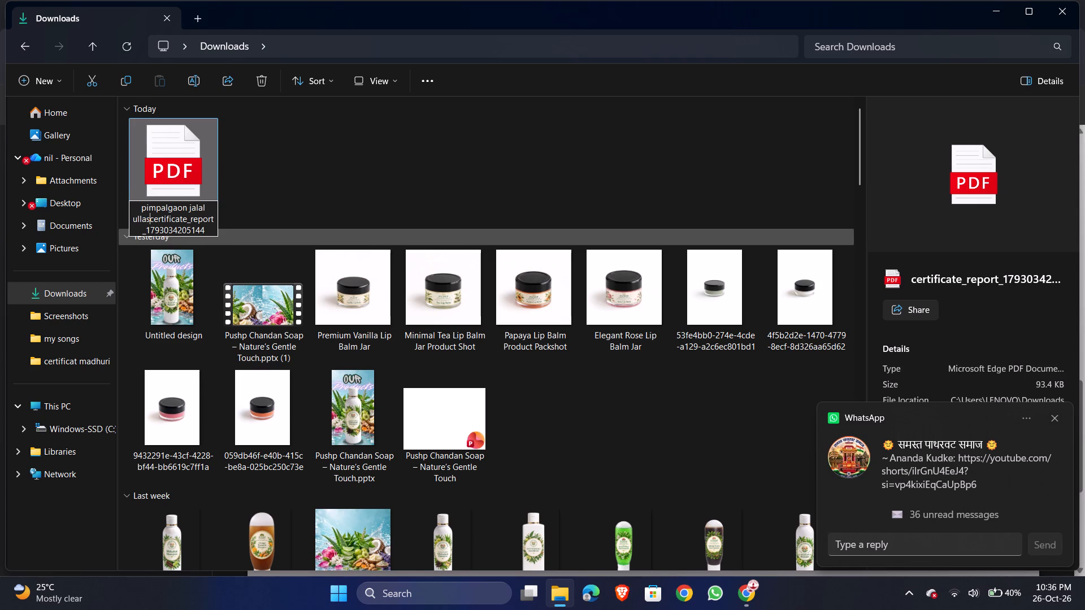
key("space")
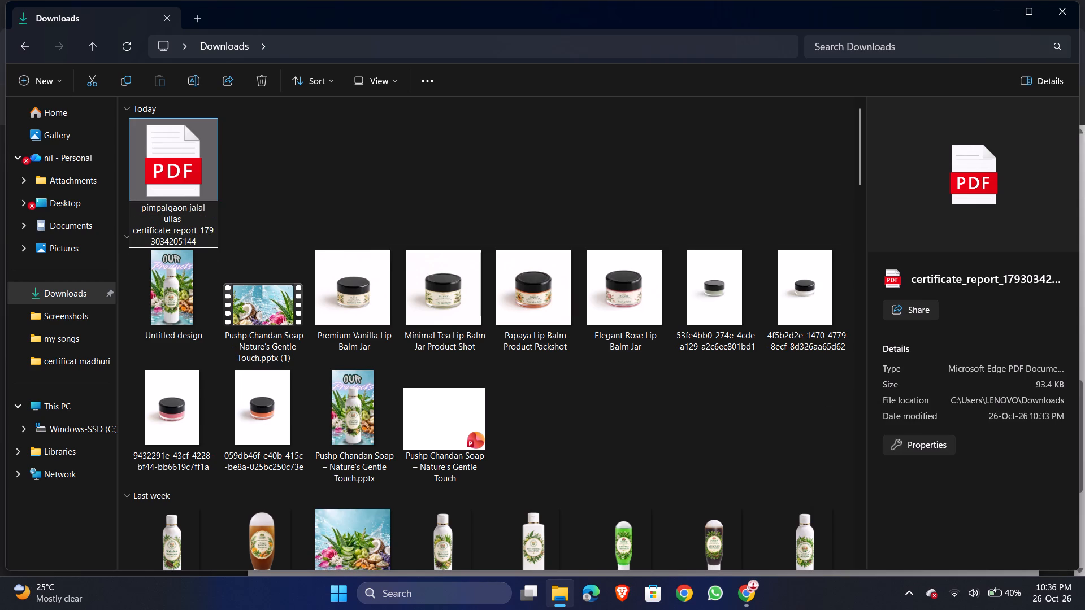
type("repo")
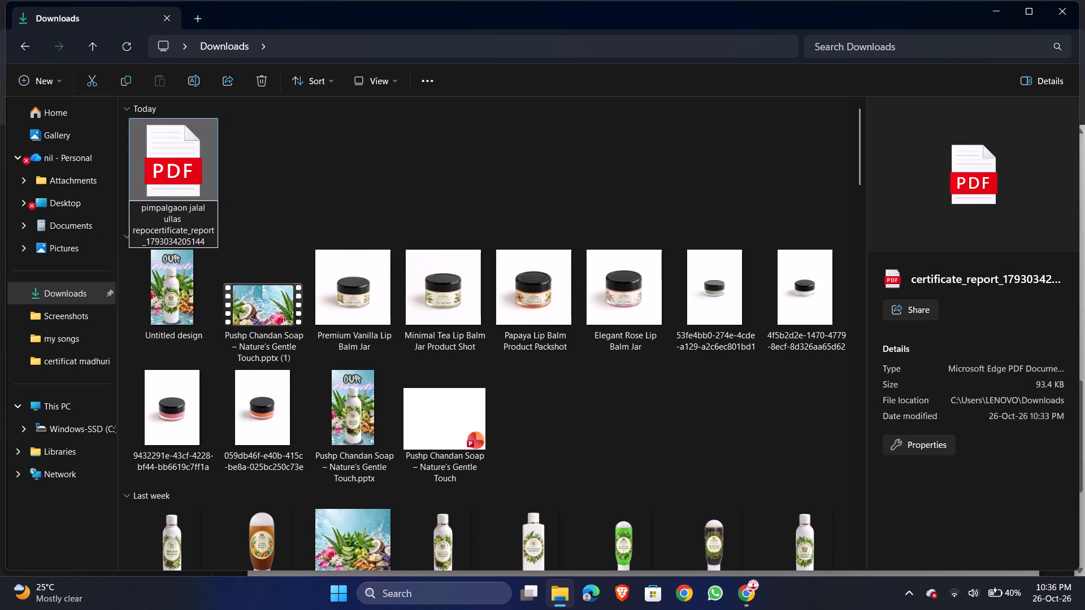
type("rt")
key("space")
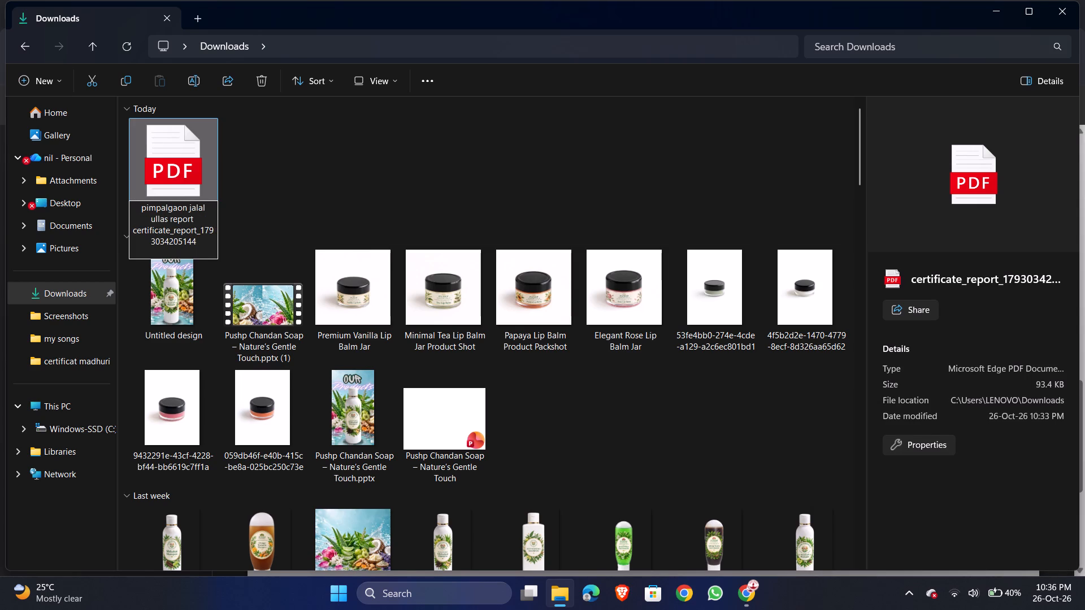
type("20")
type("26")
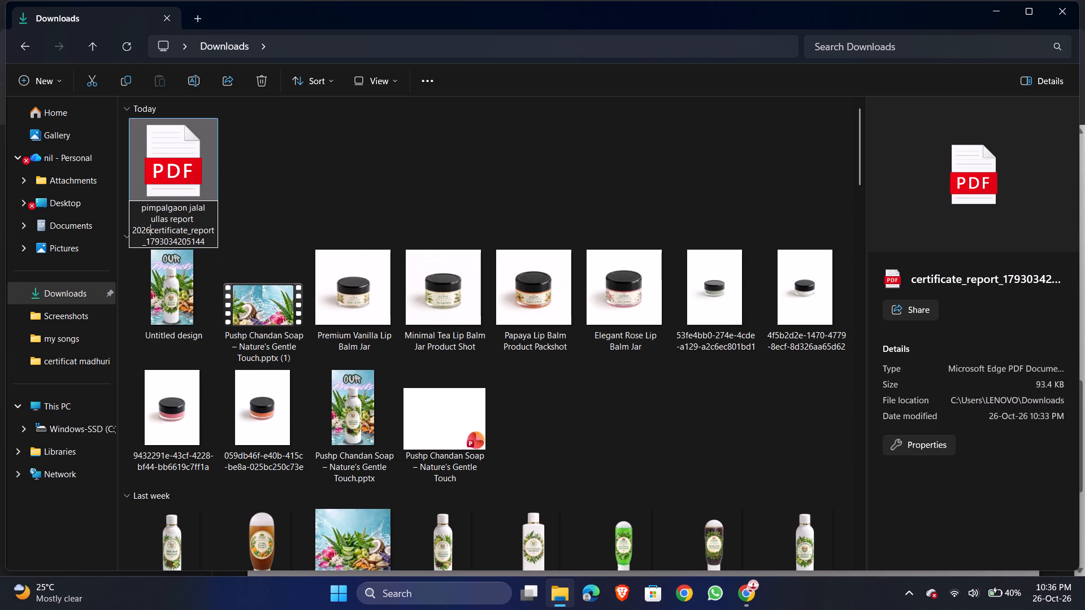
left_click(165, 237)
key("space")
key("BackSpace")
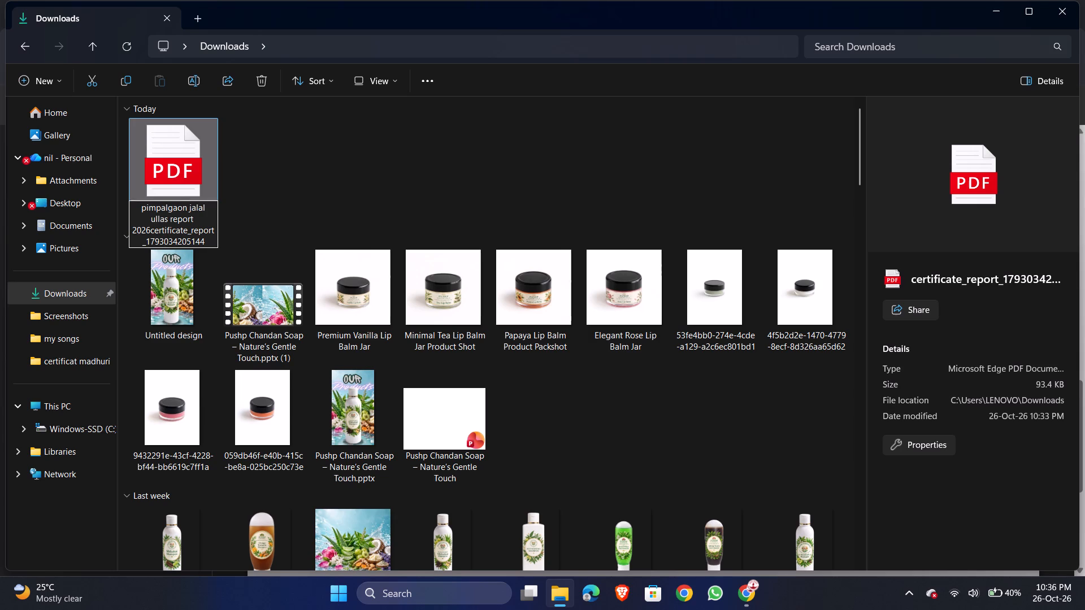
left_click(149, 228)
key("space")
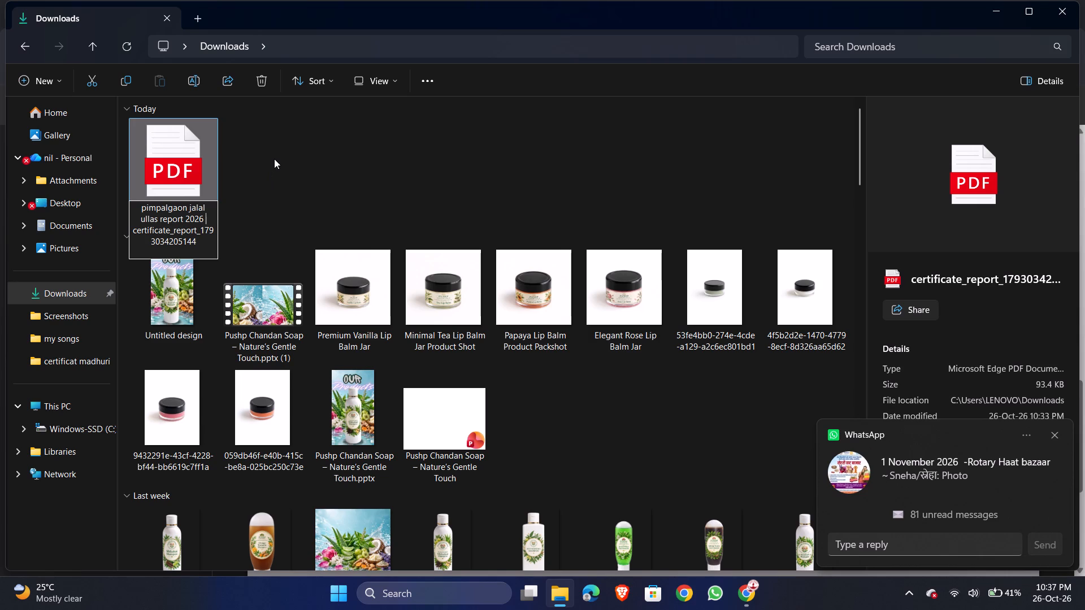
left_click(331, 177)
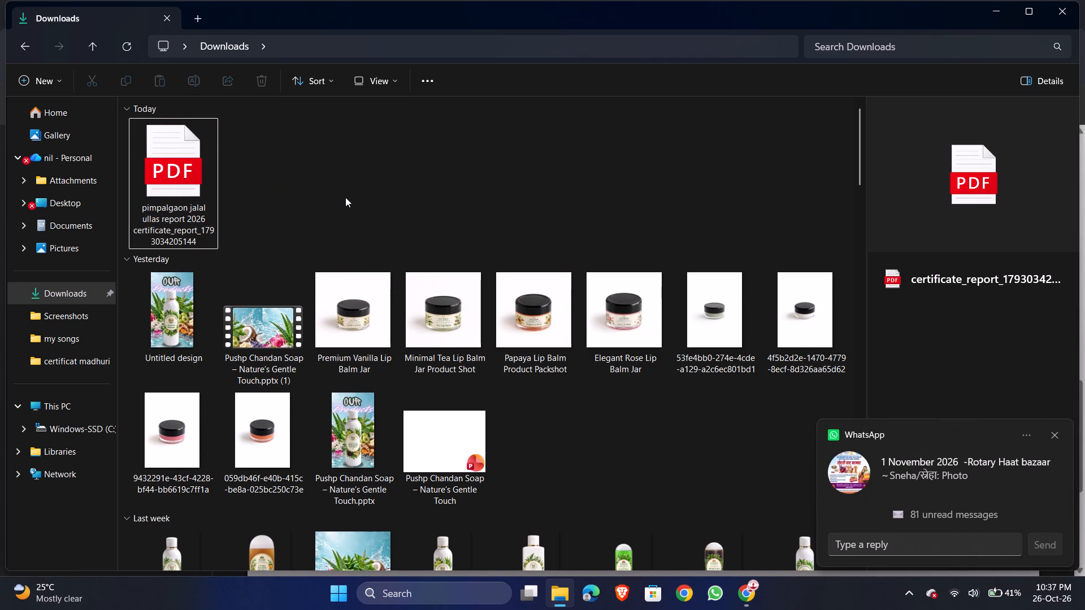
Switch back to the Chrome window holding the certificate report, close the PDF and return to the portal's Certificate Report page.
left_click(678, 594)
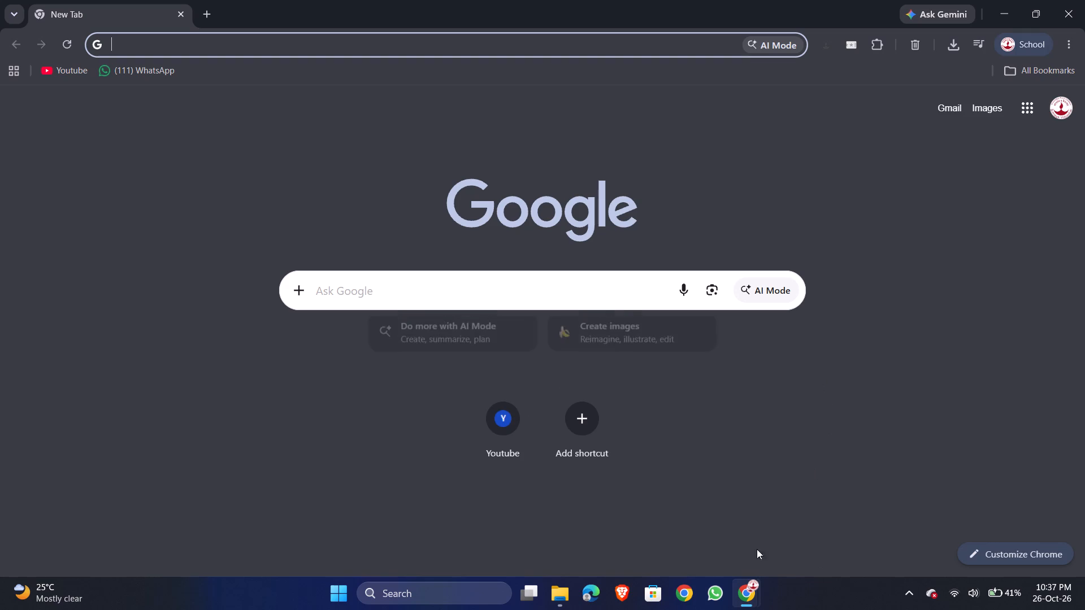
left_click(743, 595)
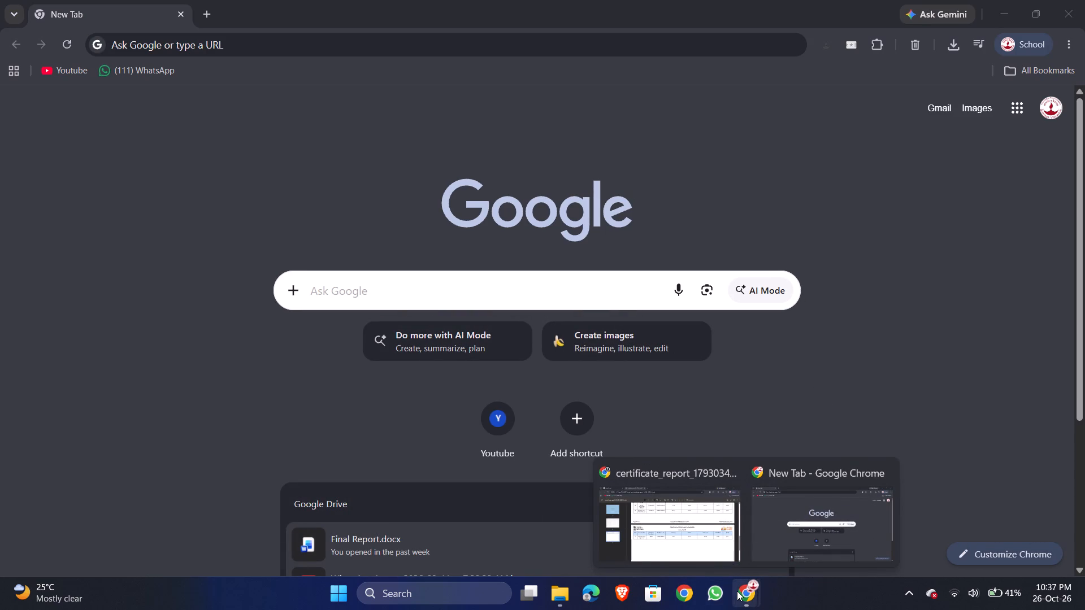
left_click(687, 595)
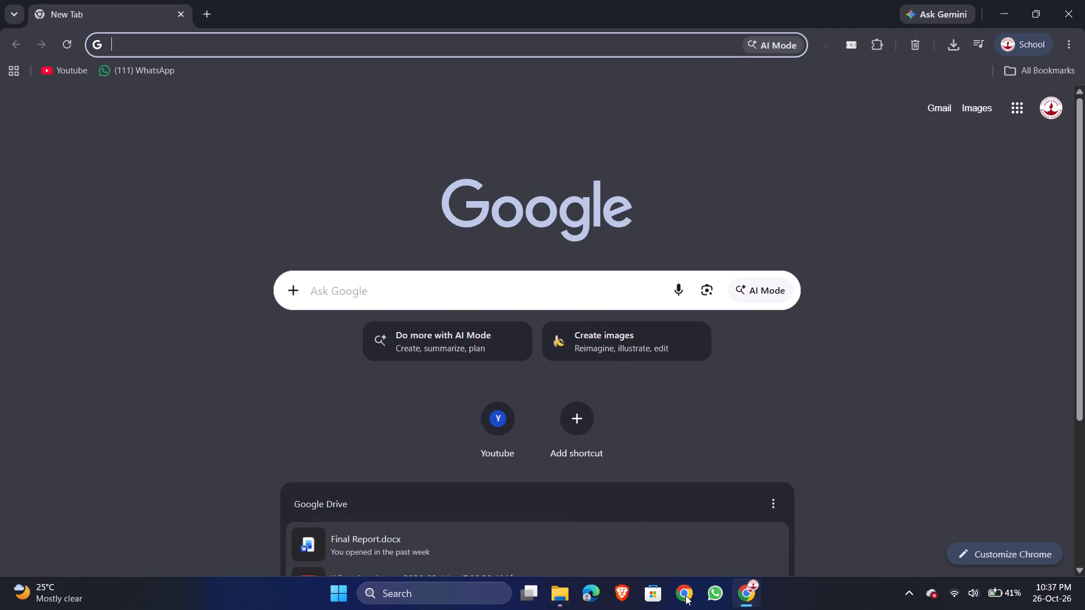
key("alt+Tab")
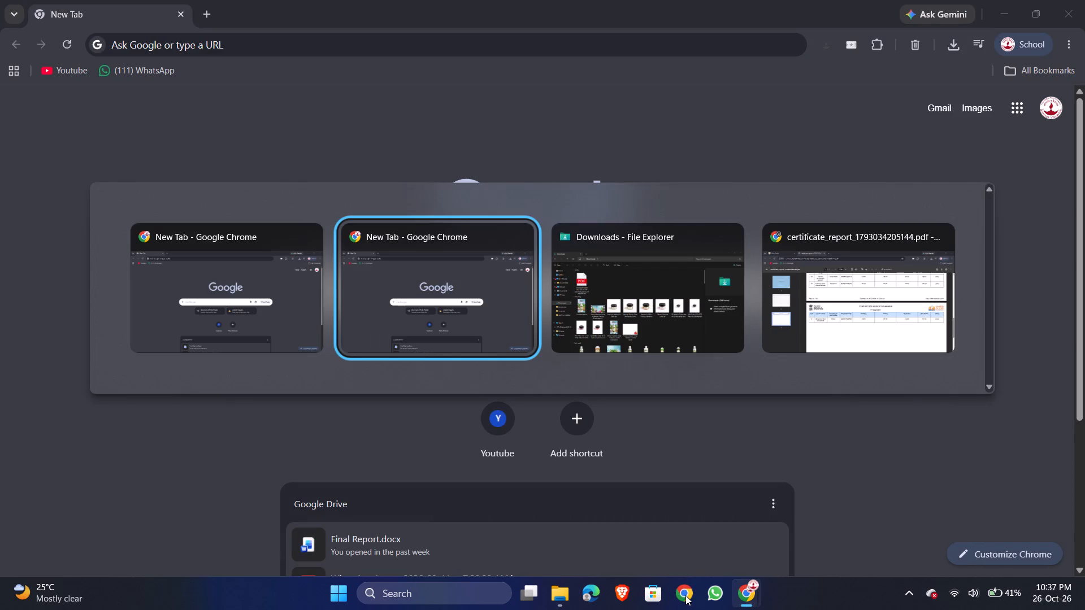
key("alt+Tab")
key("alt+Tab")
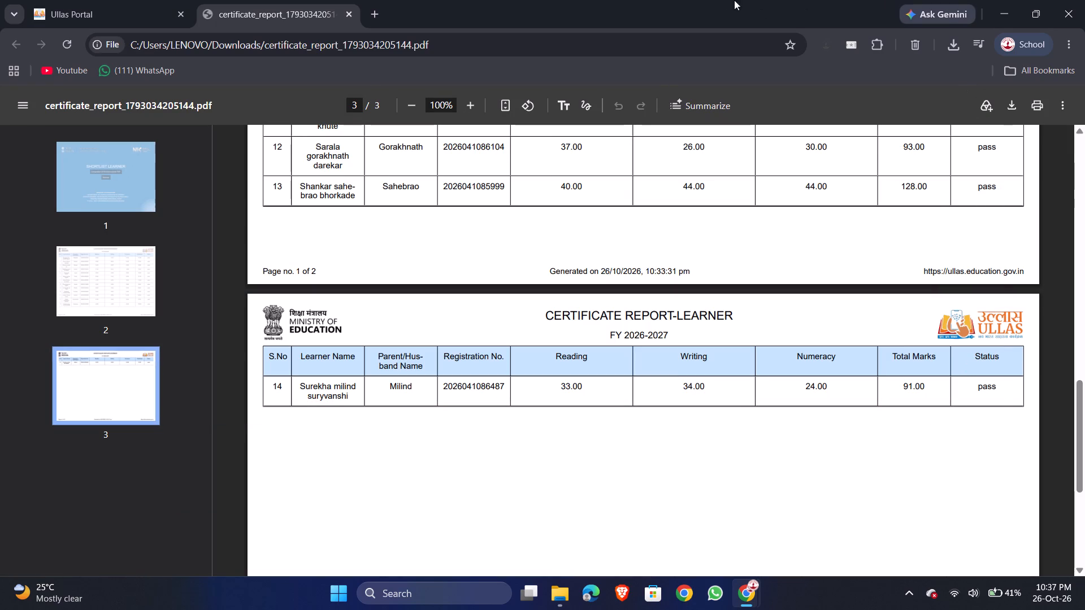
left_click(344, 12)
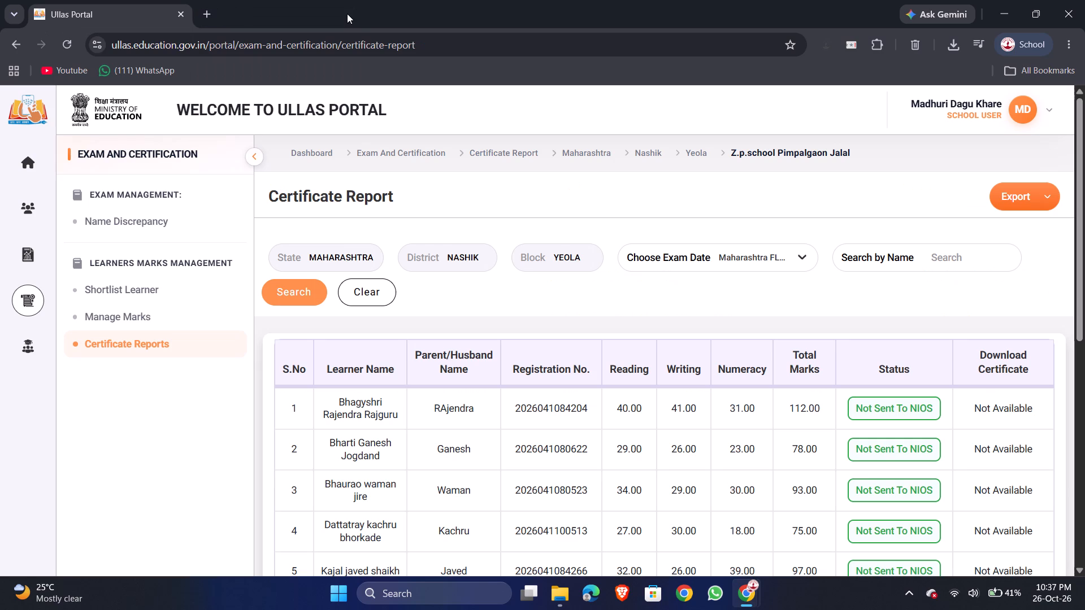
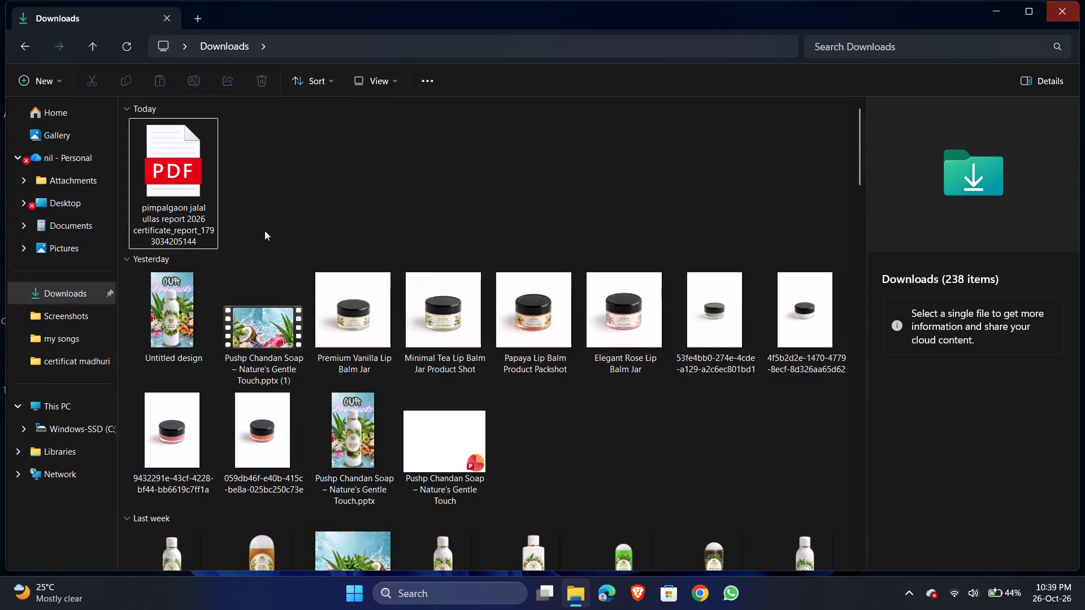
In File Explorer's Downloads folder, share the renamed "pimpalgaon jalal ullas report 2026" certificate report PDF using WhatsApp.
left_click(205, 194)
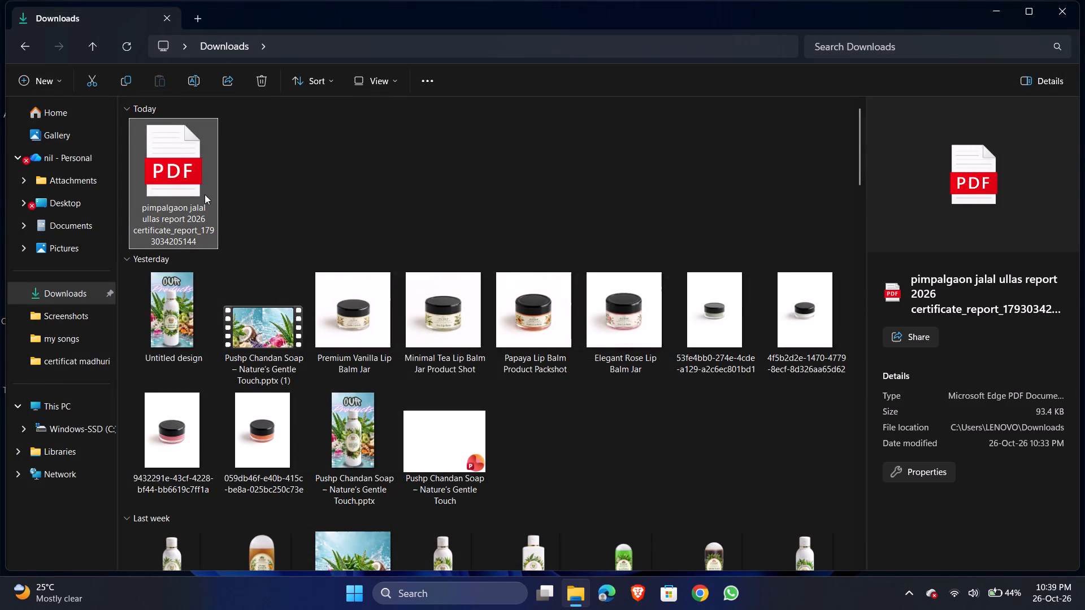
left_click(926, 337)
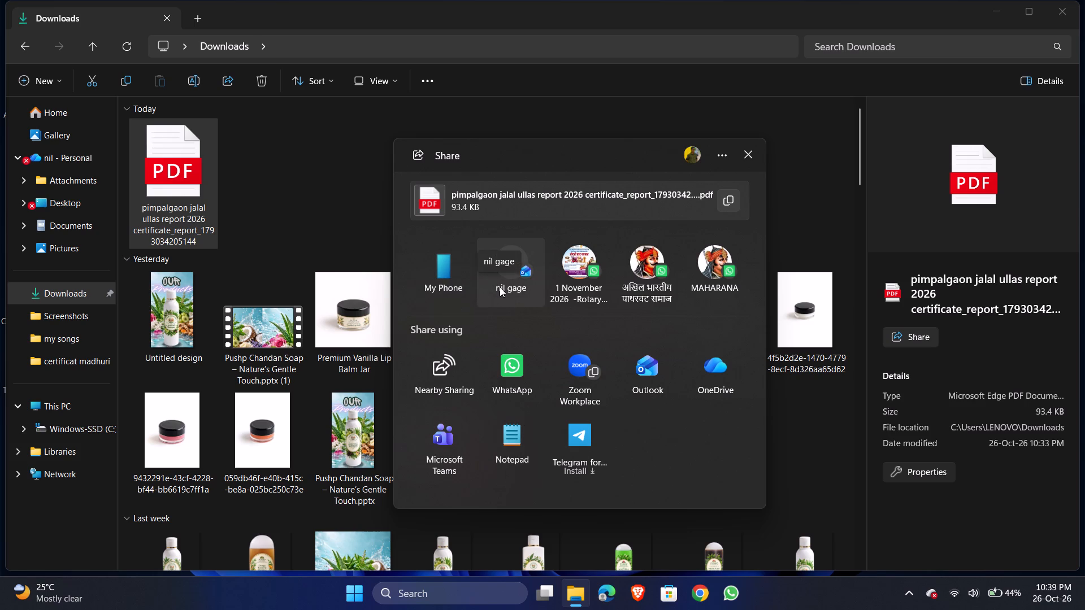
left_click(514, 367)
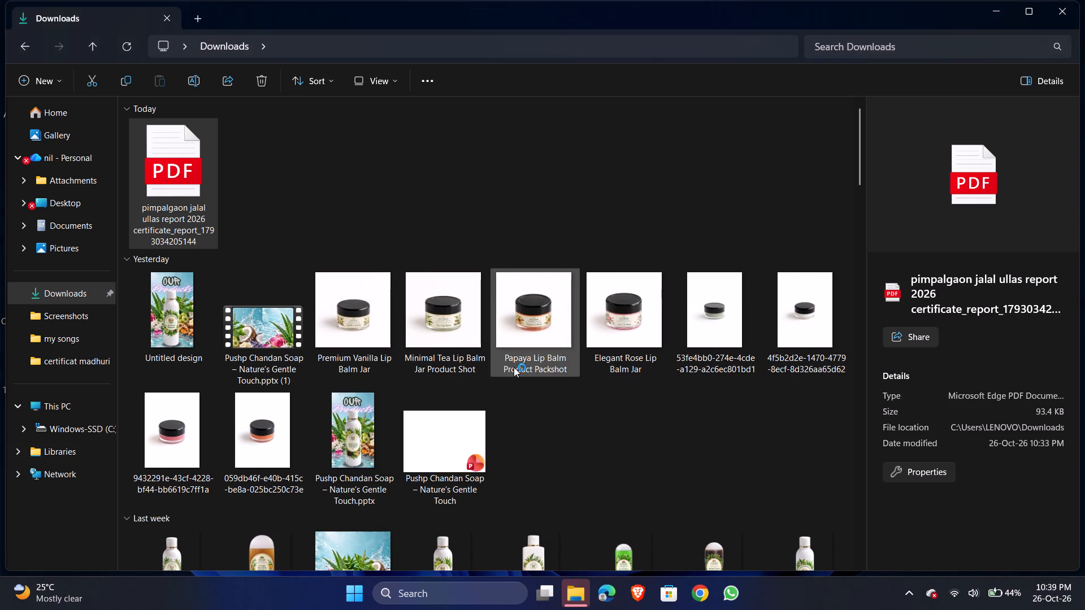
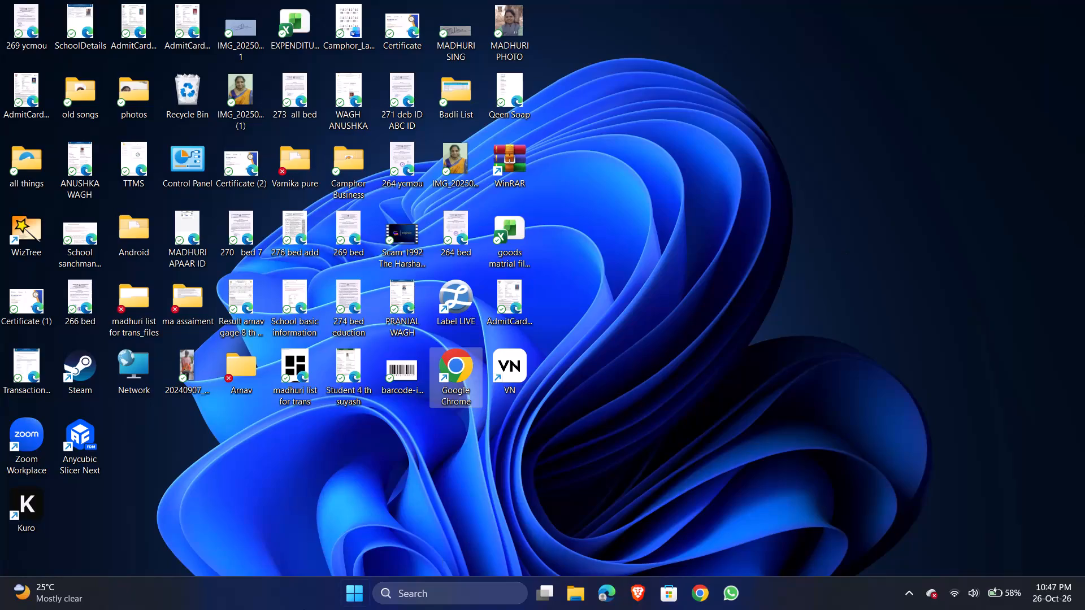
Shut down the Windows computer.
left_click(345, 588)
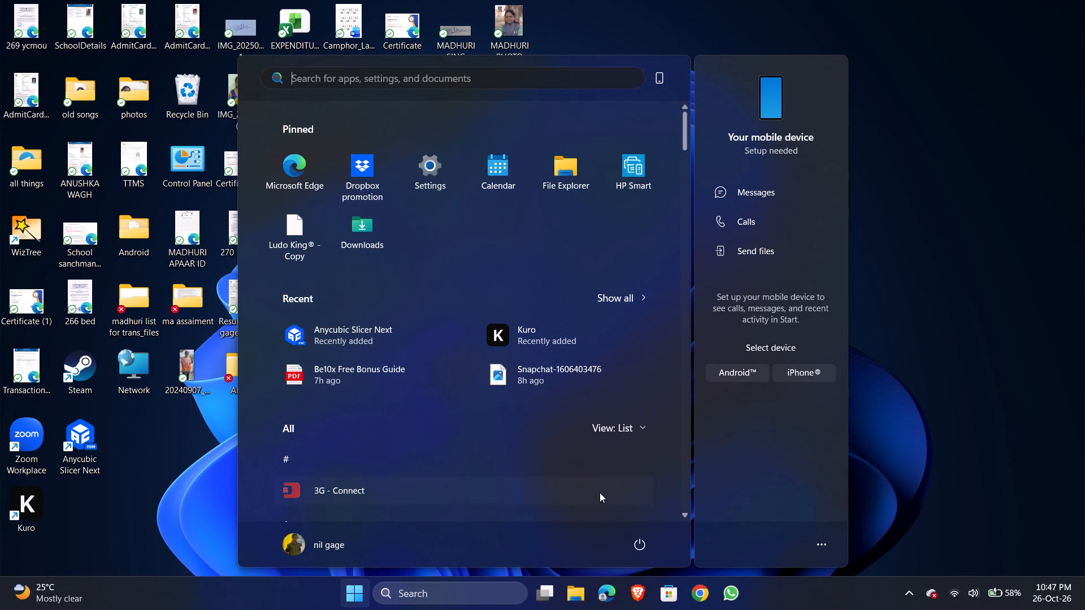
left_click(641, 546)
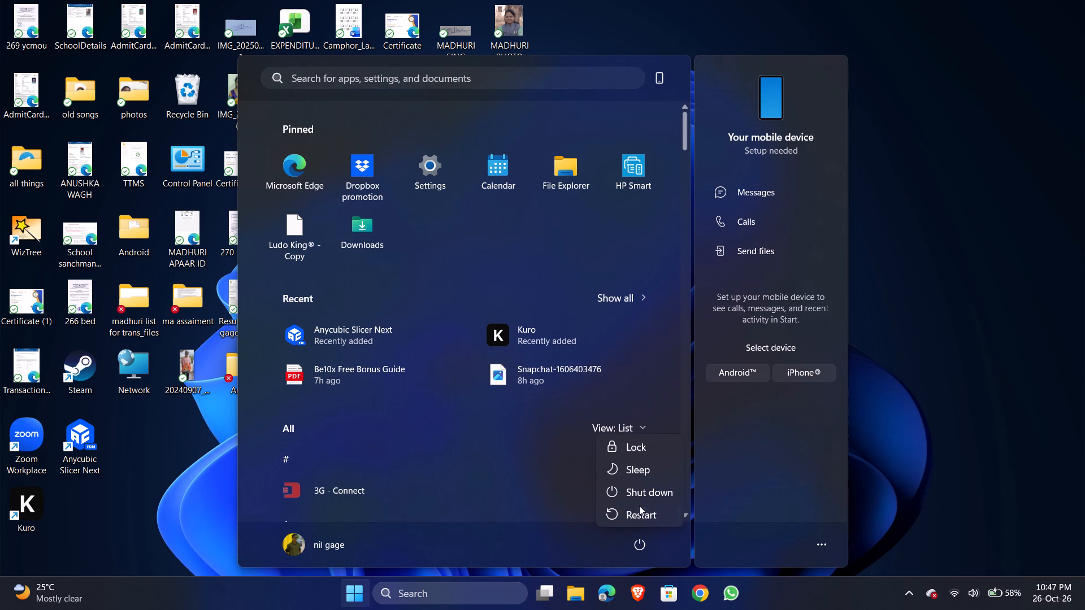
left_click(641, 494)
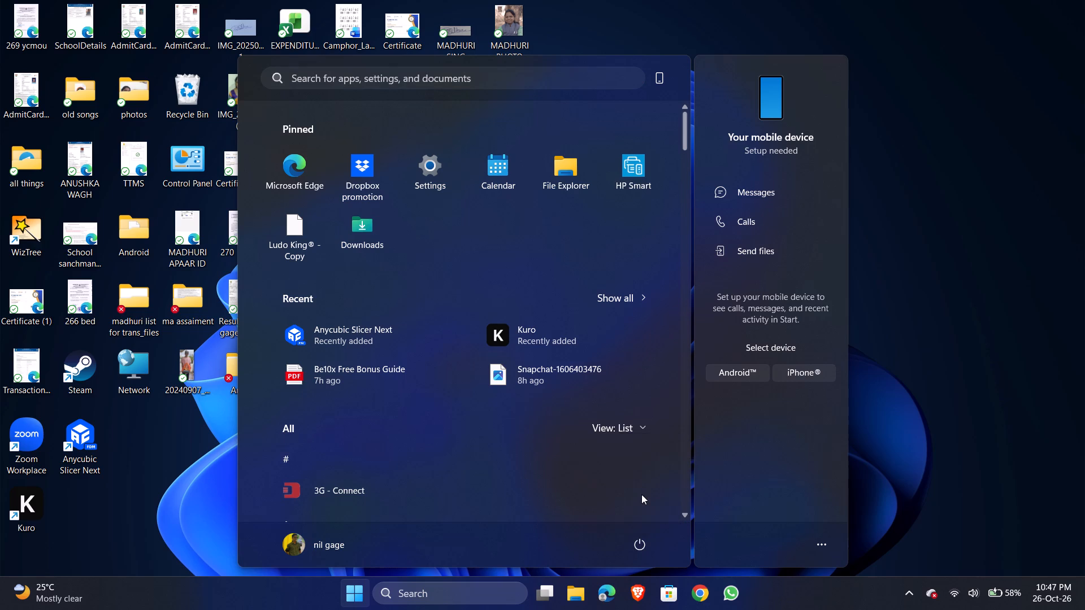